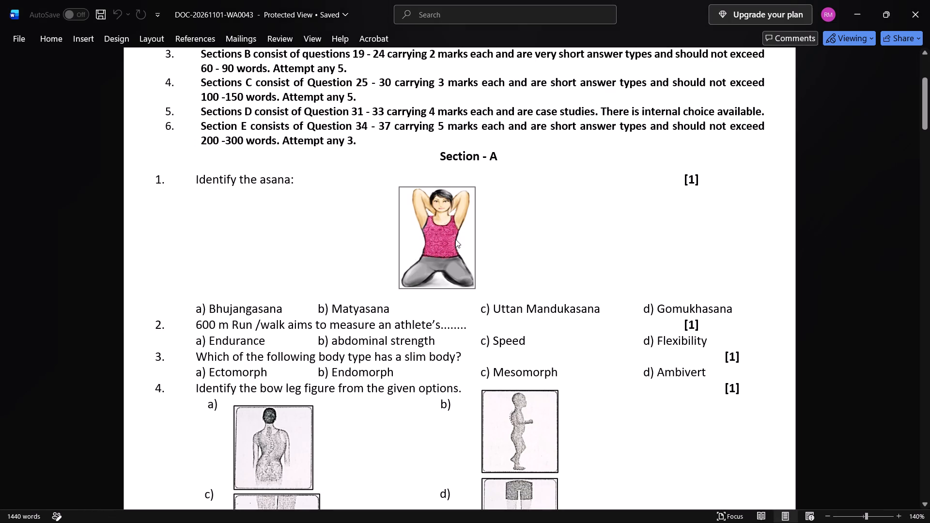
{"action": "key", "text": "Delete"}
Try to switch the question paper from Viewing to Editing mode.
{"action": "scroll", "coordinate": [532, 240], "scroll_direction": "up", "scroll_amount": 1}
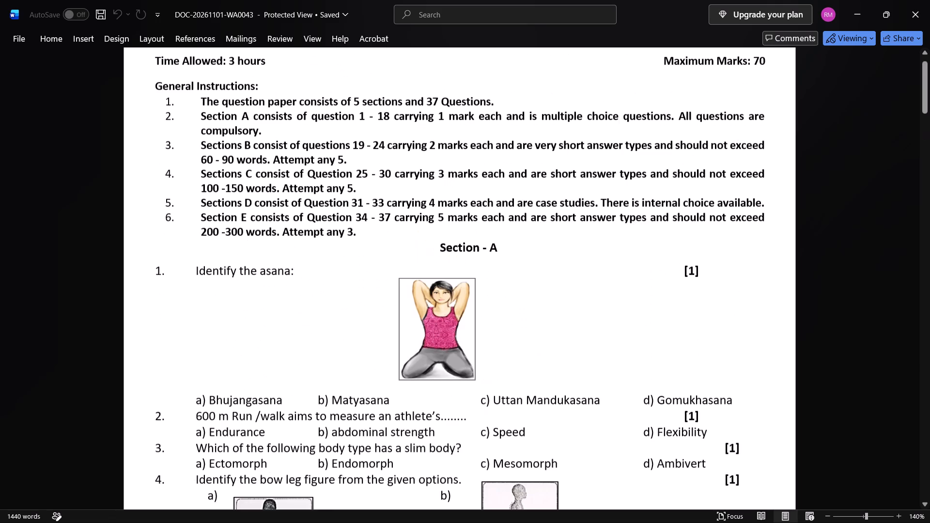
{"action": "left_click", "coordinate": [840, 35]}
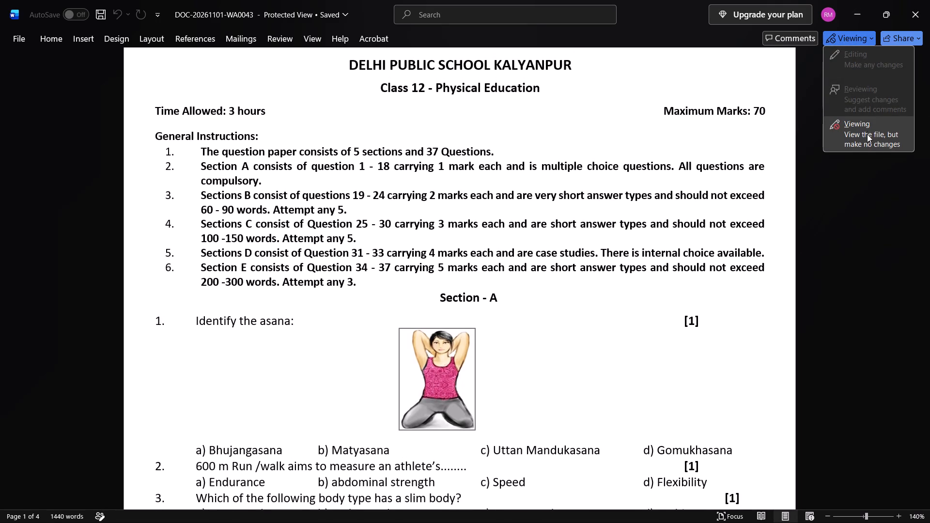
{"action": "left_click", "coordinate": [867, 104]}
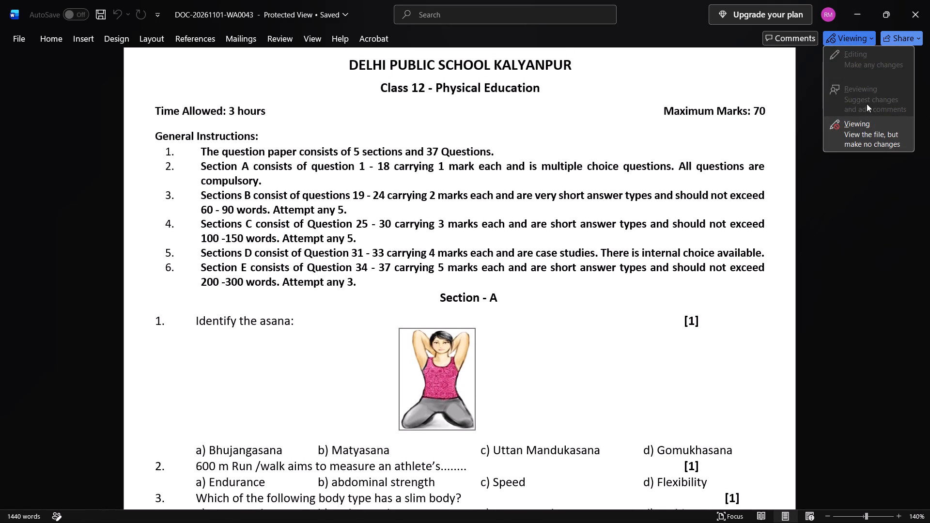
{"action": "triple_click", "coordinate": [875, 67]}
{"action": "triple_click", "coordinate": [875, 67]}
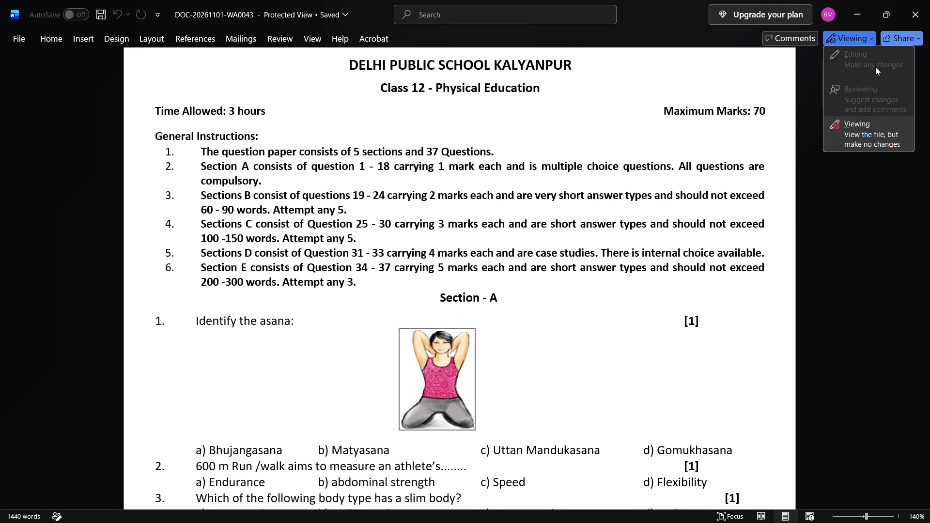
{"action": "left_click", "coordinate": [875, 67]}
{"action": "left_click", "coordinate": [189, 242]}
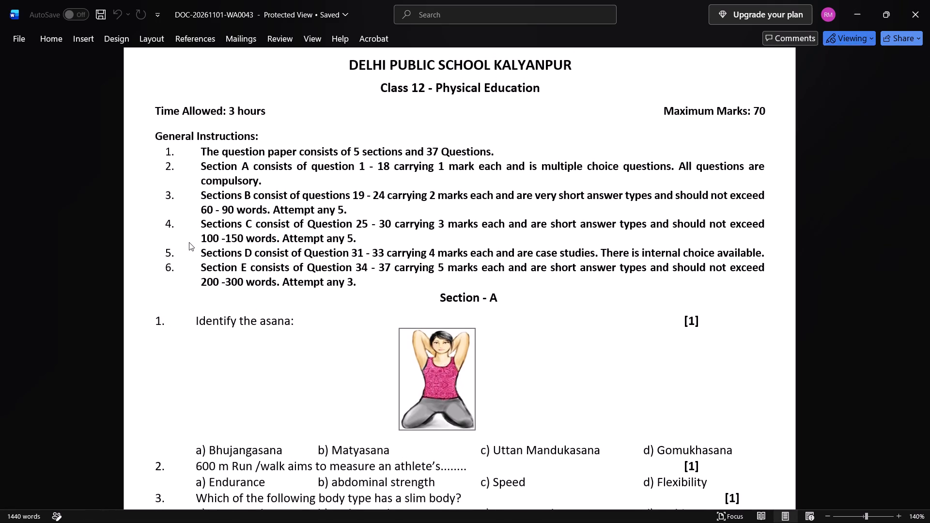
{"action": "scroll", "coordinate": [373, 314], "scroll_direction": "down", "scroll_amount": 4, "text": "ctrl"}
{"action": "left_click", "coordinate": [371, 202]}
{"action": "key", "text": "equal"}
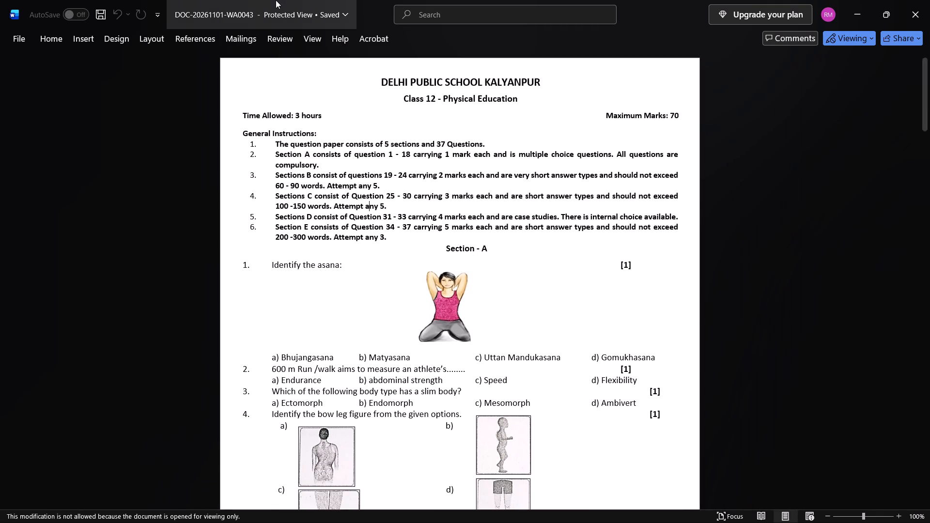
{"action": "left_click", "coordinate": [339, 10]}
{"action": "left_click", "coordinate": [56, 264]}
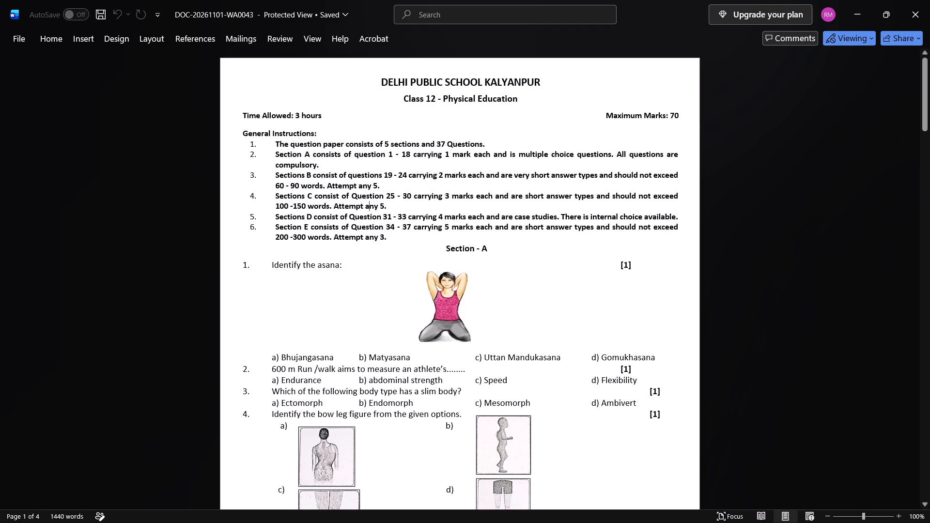
Close the protected question paper and reopen DOC-20261101-WA0043 from the Downloads folder for editing.
{"action": "left_click", "coordinate": [929, 0]}
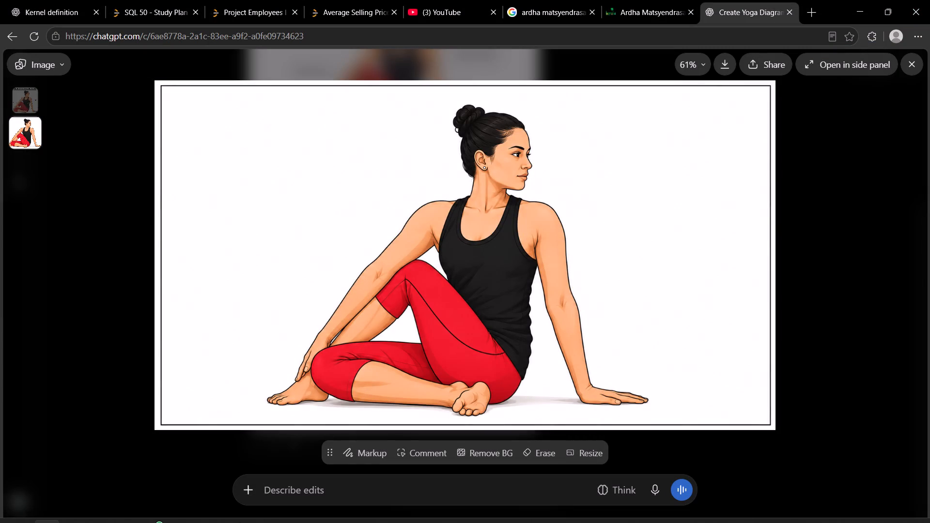
{"action": "left_click", "coordinate": [100, 508]}
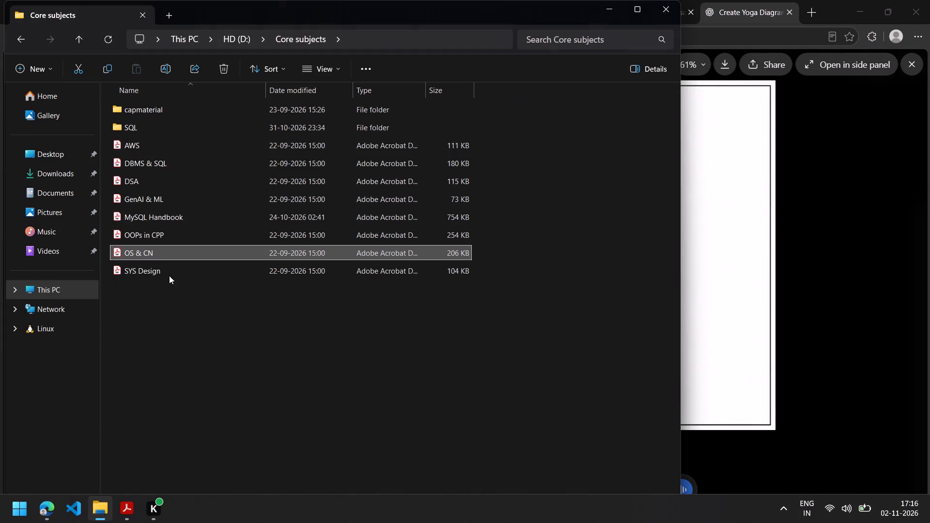
{"action": "left_click", "coordinate": [76, 177]}
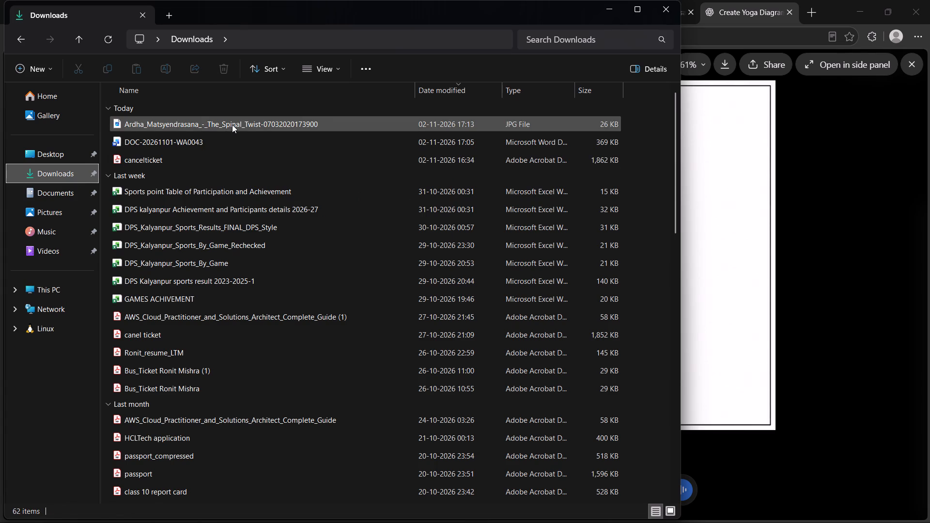
{"action": "left_click", "coordinate": [232, 124]}
{"action": "double_click", "coordinate": [209, 138]}
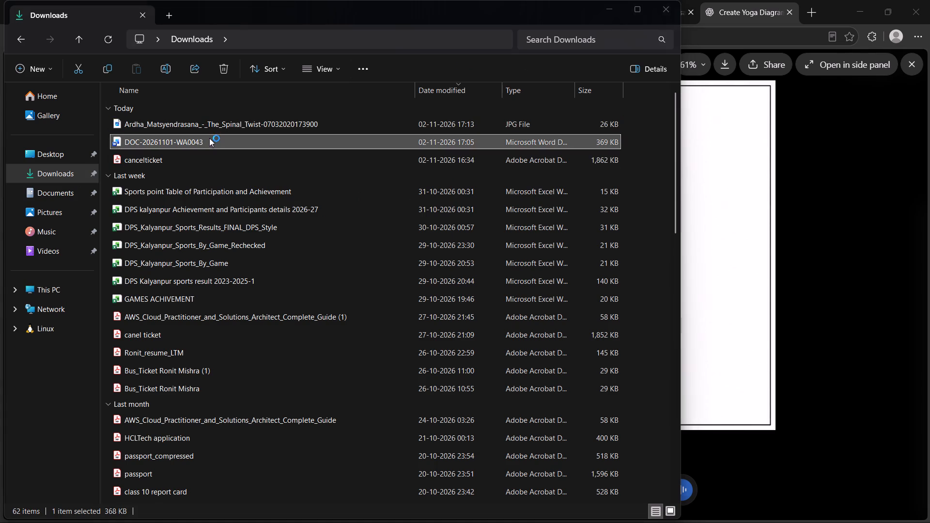
{"action": "left_click", "coordinate": [502, 61]}
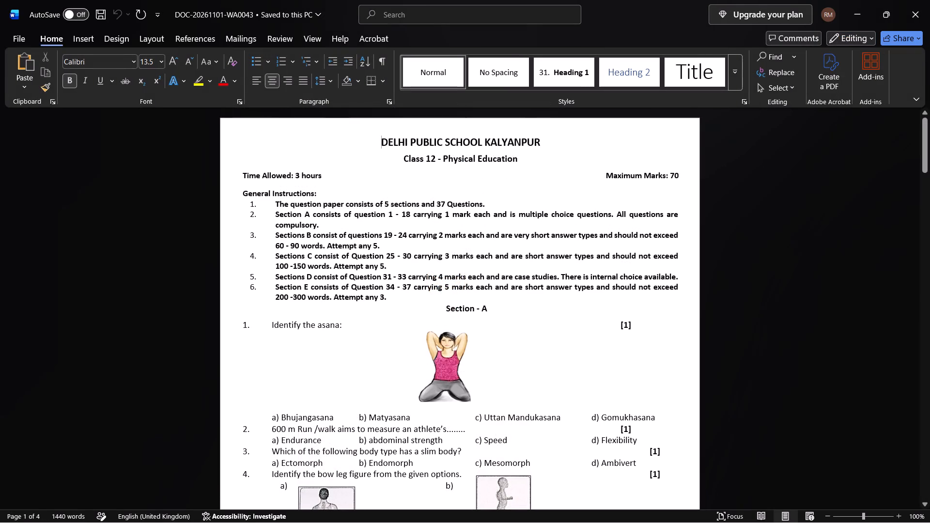
Replace the asana picture under question 1 with the captured image of the seated twist pose.
{"action": "left_click", "coordinate": [443, 361]}
{"action": "key", "text": "Delete"}
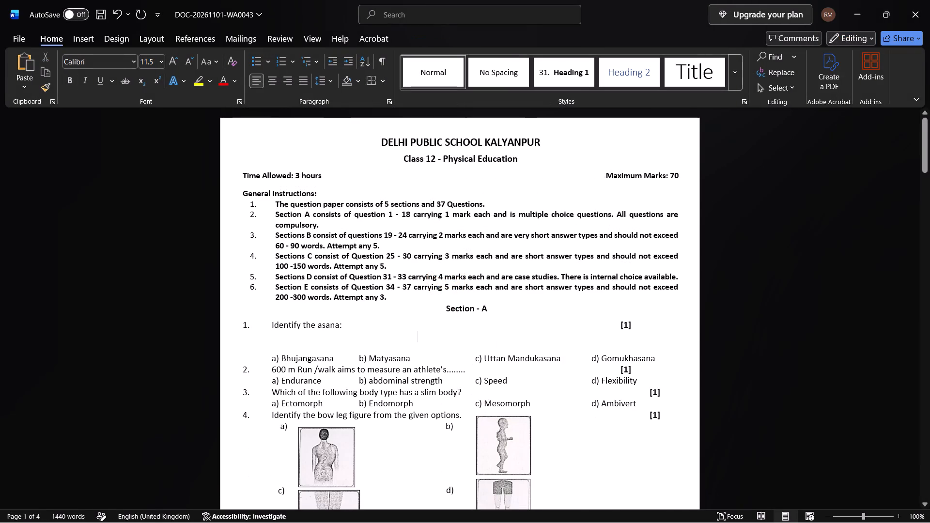
{"action": "key", "text": "ctrl+v"}
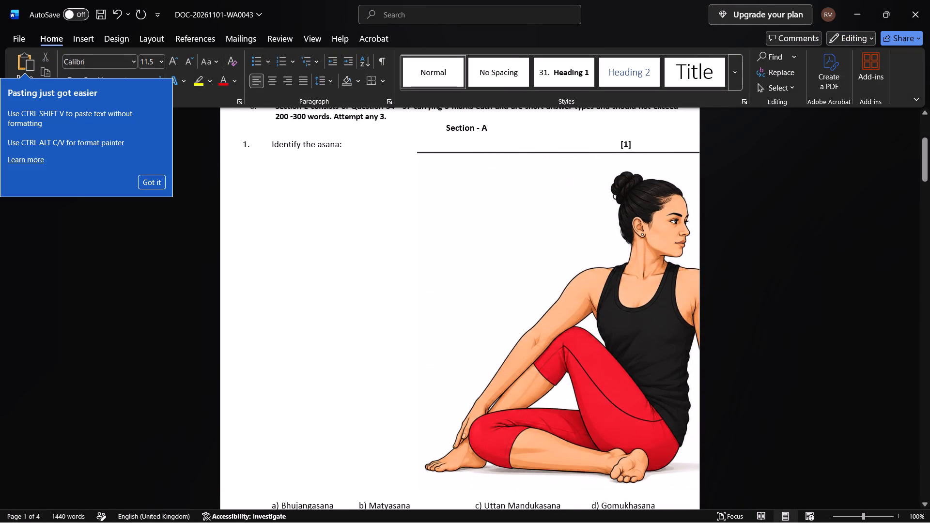
Shrink the pasted yoga image proportionally so it fits between question 1's text and its answer options.
{"action": "scroll", "coordinate": [535, 311], "scroll_direction": "down", "scroll_amount": 3, "text": "ctrl"}
{"action": "scroll", "coordinate": [535, 311], "scroll_direction": "left", "scroll_amount": 2}
{"action": "left_click", "coordinate": [428, 270]}
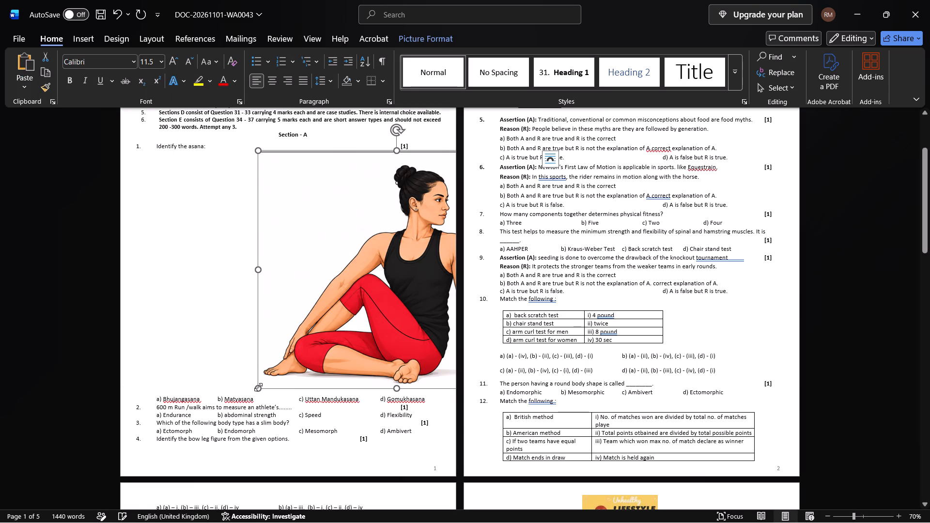
{"action": "left_click_drag", "start_coordinate": [258, 387], "coordinate": [365, 279], "text": "ctrl"}
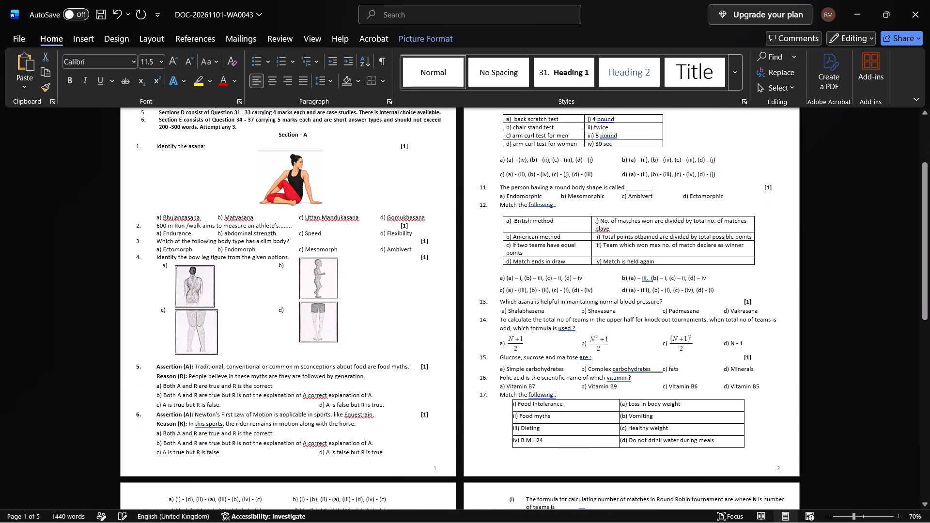
Resize the yoga picture under question 1 proportionally to about 3.3 cm high and 3.84 cm wide.
{"action": "left_click_drag", "start_coordinate": [365, 279], "coordinate": [369, 278], "text": "ctrl"}
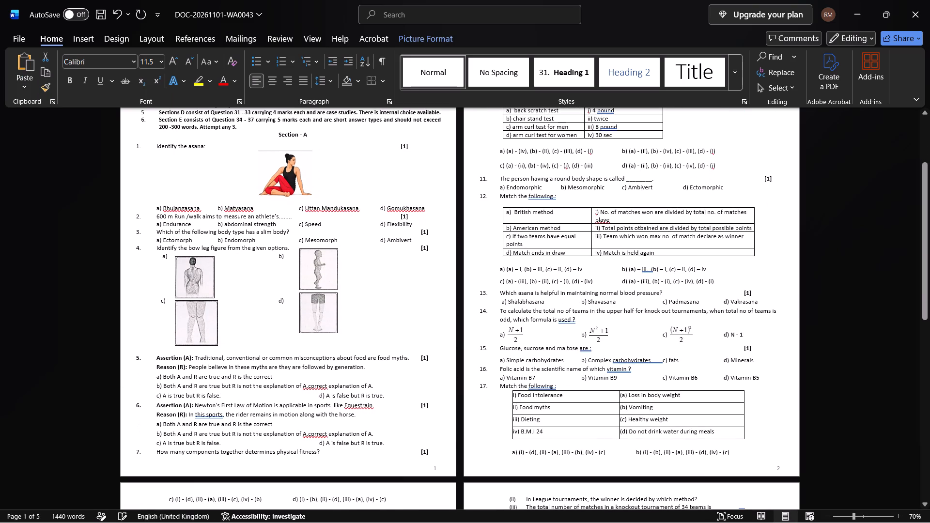
{"action": "left_click_drag", "start_coordinate": [369, 278], "coordinate": [380, 272], "text": "ctrl"}
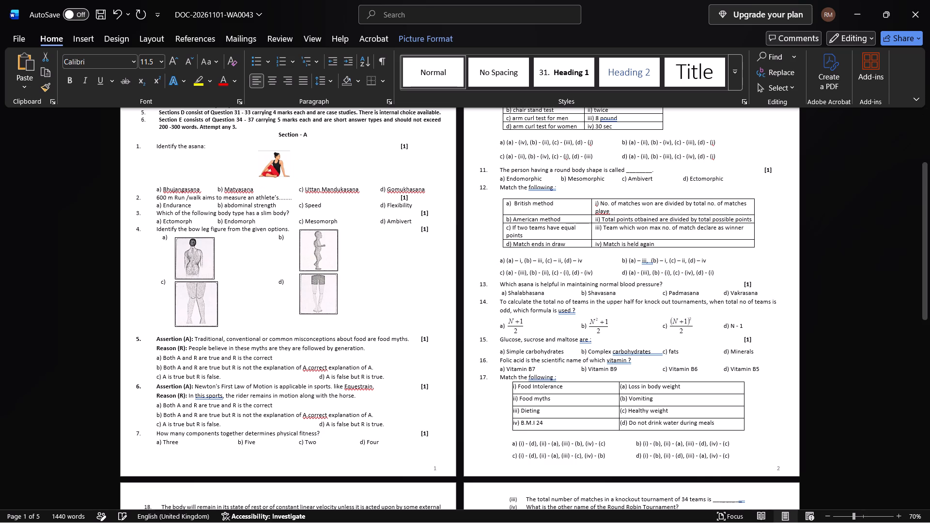
{"action": "left_click_drag", "start_coordinate": [380, 272], "coordinate": [371, 289], "text": "ctrl"}
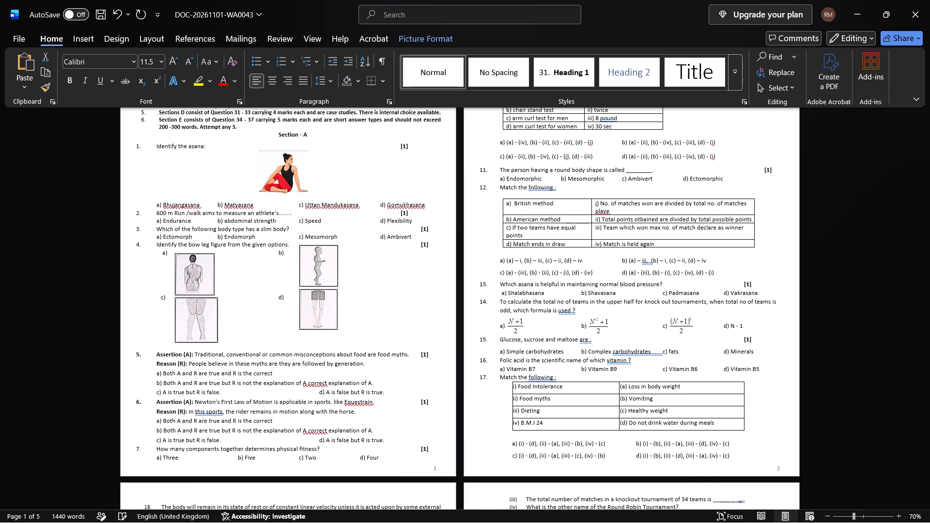
{"action": "left_click_drag", "start_coordinate": [371, 289], "coordinate": [368, 296], "text": "ctrl"}
{"action": "left_click", "coordinate": [398, 278]}
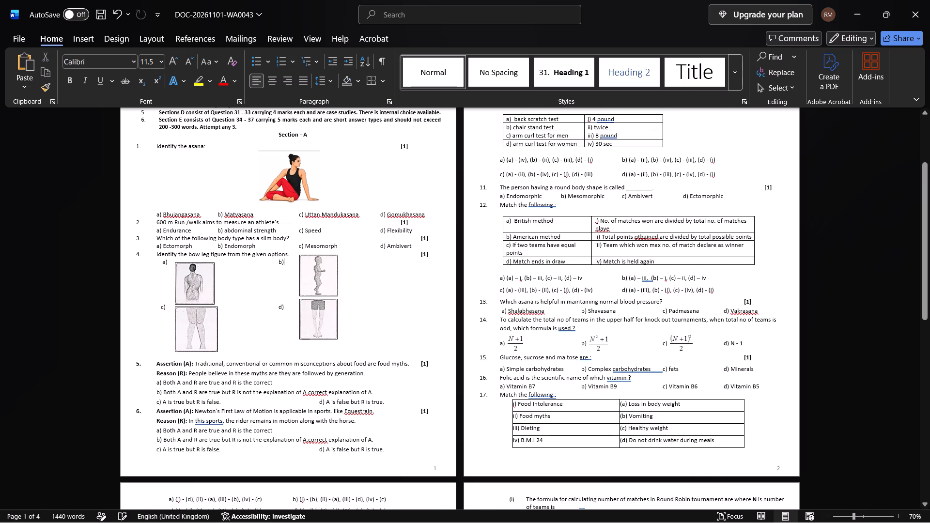
Crop the thin dark line off the top edge of the yoga picture under question 1.
{"action": "scroll", "coordinate": [345, 294], "scroll_direction": "up", "scroll_amount": 5, "text": "ctrl"}
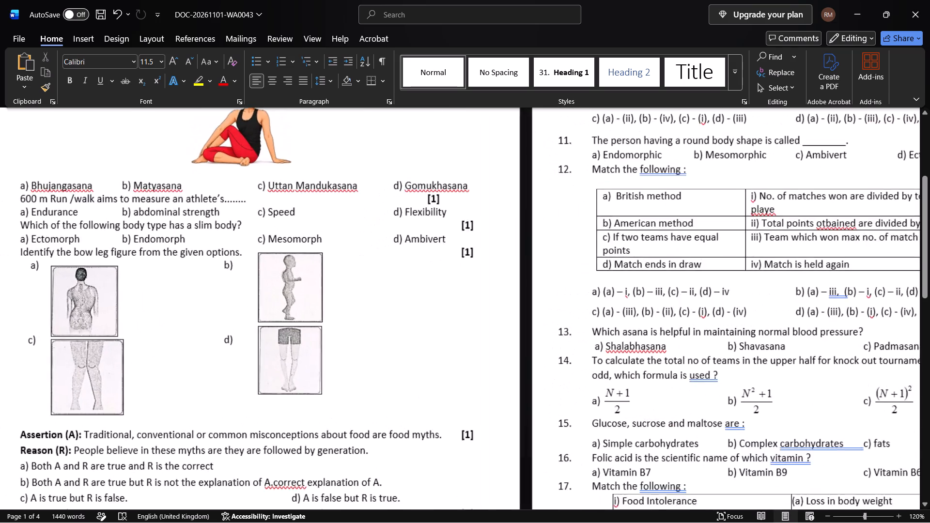
{"action": "scroll", "coordinate": [345, 294], "scroll_direction": "up", "scroll_amount": 1}
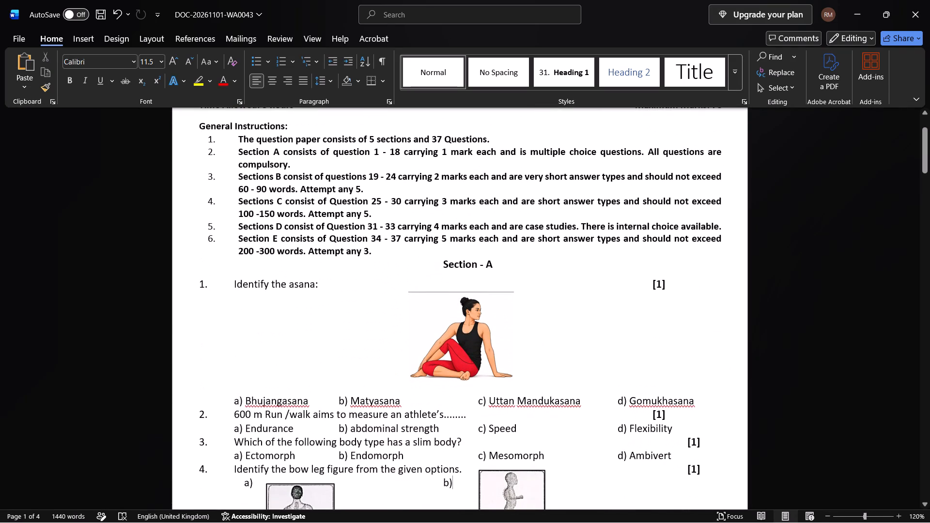
{"action": "left_click", "coordinate": [487, 317]}
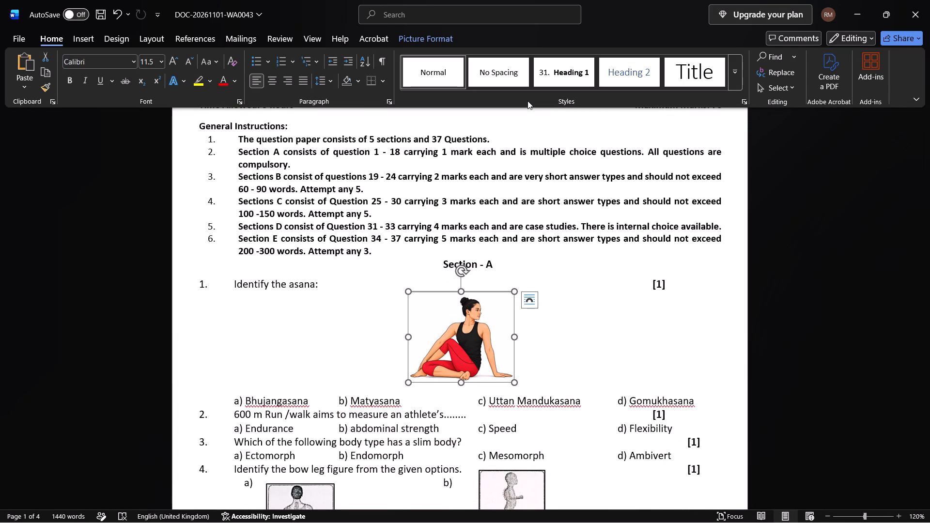
{"action": "left_click", "coordinate": [440, 36]}
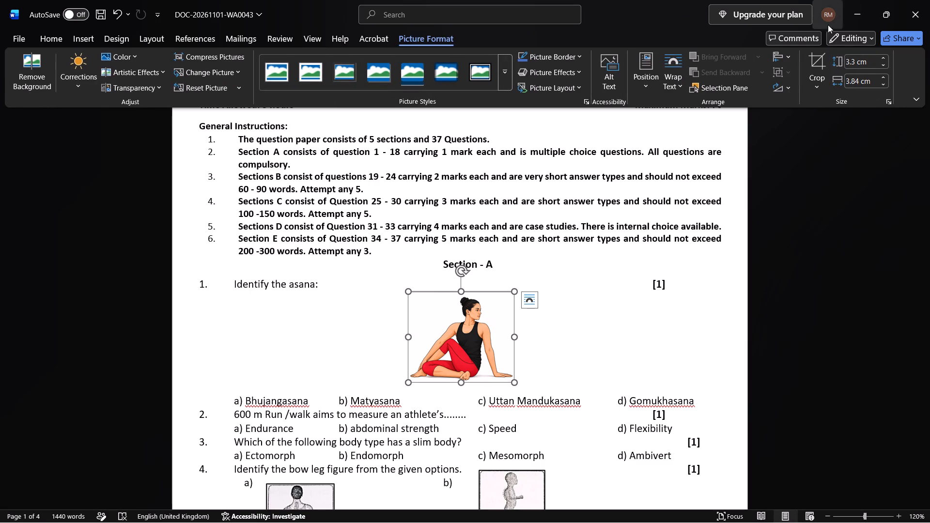
{"action": "left_click", "coordinate": [821, 69]}
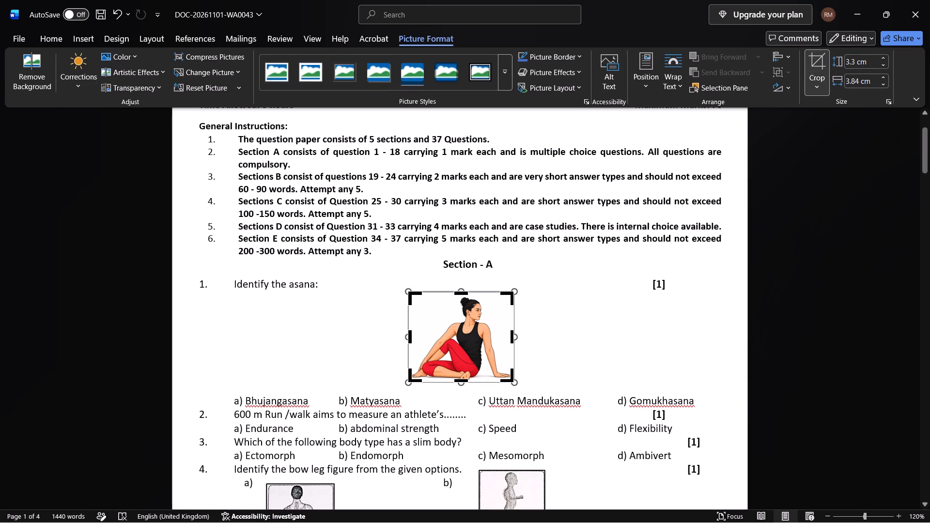
{"action": "left_click", "coordinate": [464, 292]}
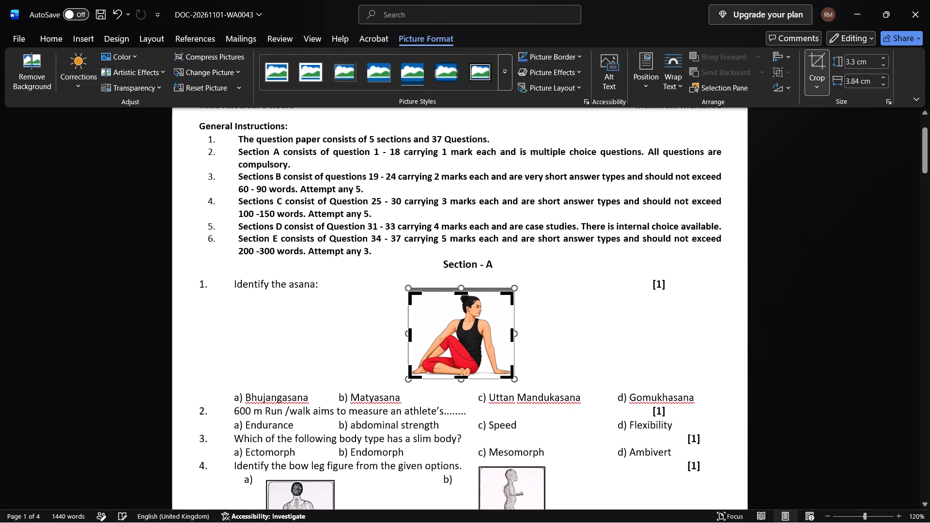
{"action": "left_click", "coordinate": [805, 240]}
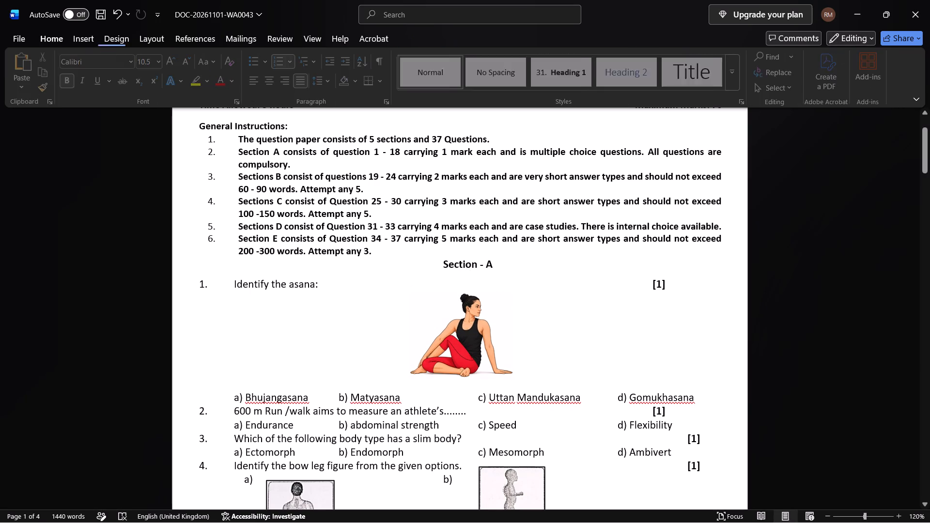
{"action": "scroll", "coordinate": [454, 342], "scroll_direction": "down", "scroll_amount": 1}
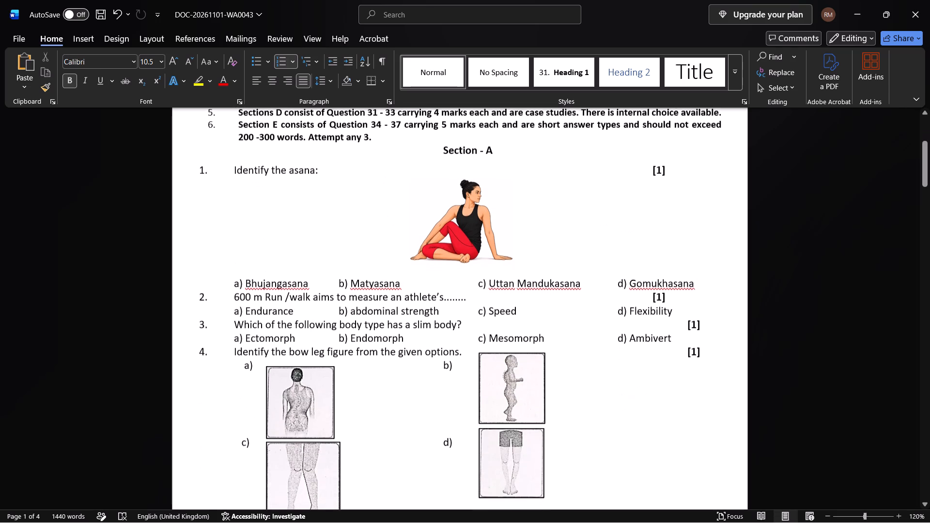
{"action": "scroll", "coordinate": [454, 342], "scroll_direction": "down", "scroll_amount": 1}
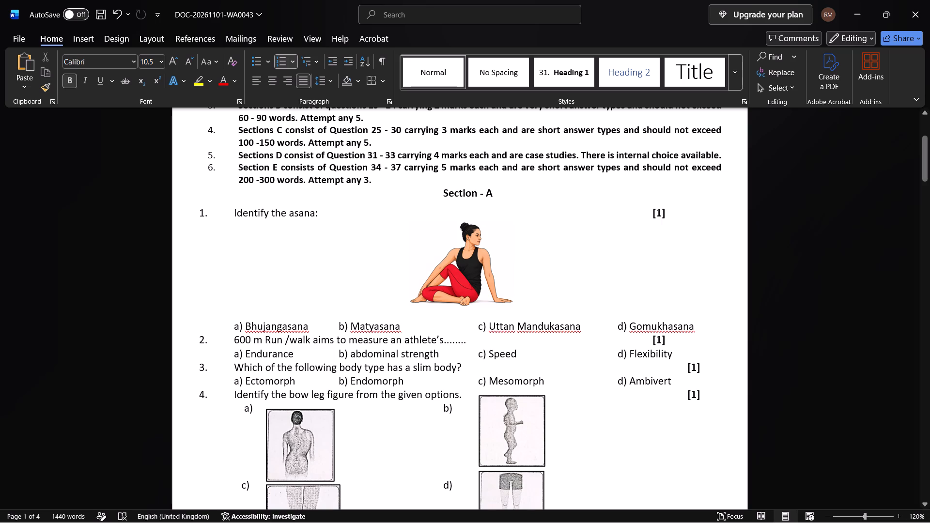
{"action": "left_click_drag", "start_coordinate": [704, 325], "coordinate": [233, 325]}
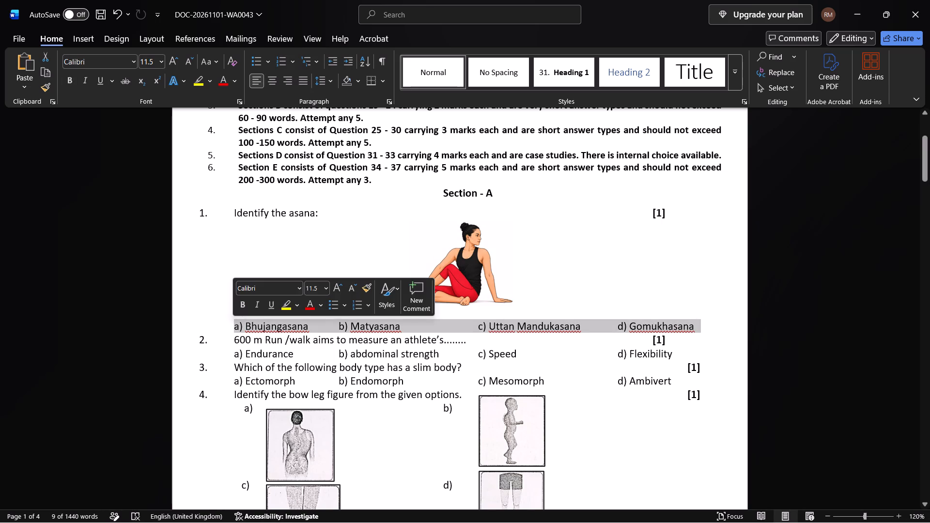
{"action": "key", "text": "ctrl+c"}
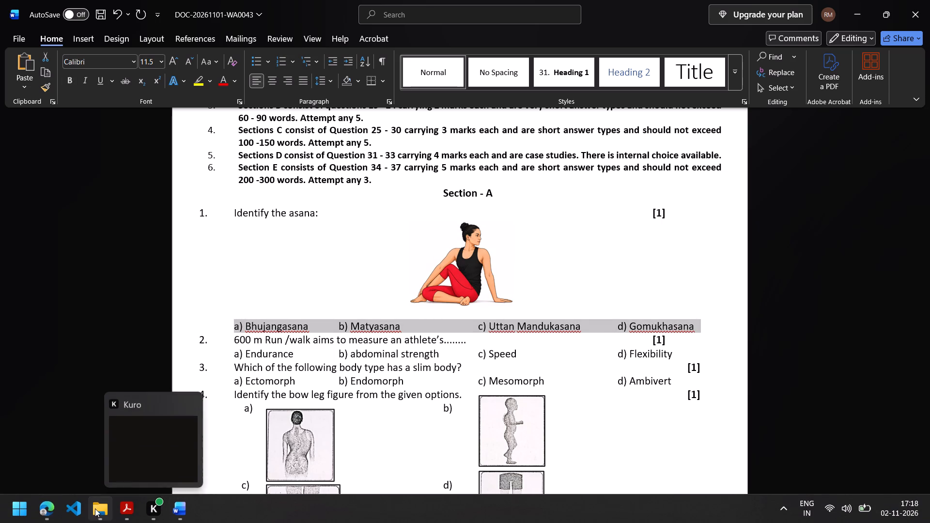
{"action": "left_click", "coordinate": [47, 508]}
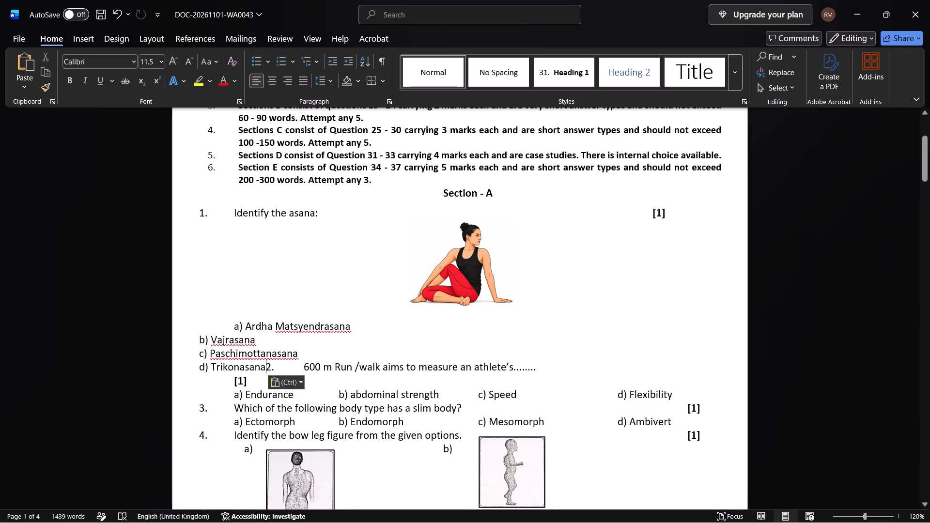
Join options b), c) and d) of question 1 onto the same line as option a), with spaces between them.
{"action": "left_click", "coordinate": [197, 342]}
{"action": "key", "text": "BackSpace"}
{"action": "key", "text": "space"}
{"action": "key", "text": "space"}
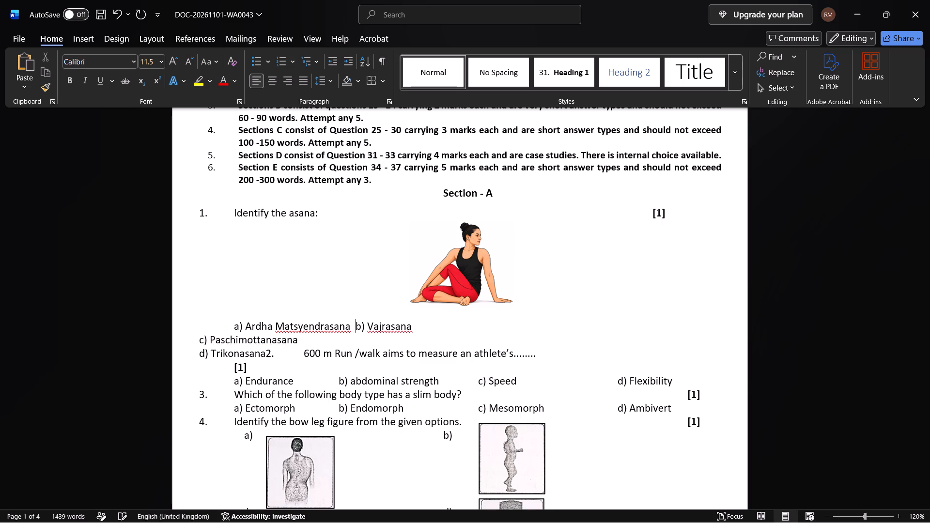
{"action": "left_click", "coordinate": [201, 344]}
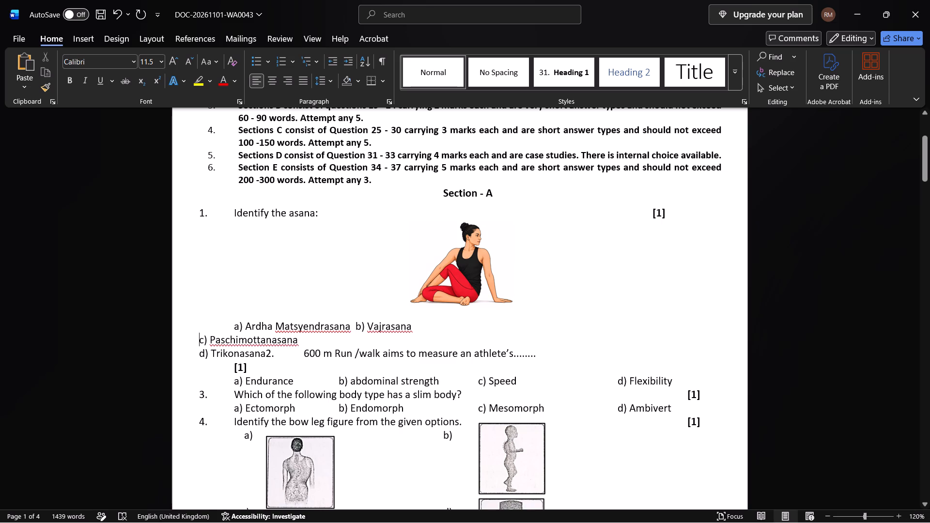
{"action": "key", "text": "BackSpace"}
{"action": "key", "text": "space"}
{"action": "key", "text": "space"}
{"action": "key", "text": "space"}
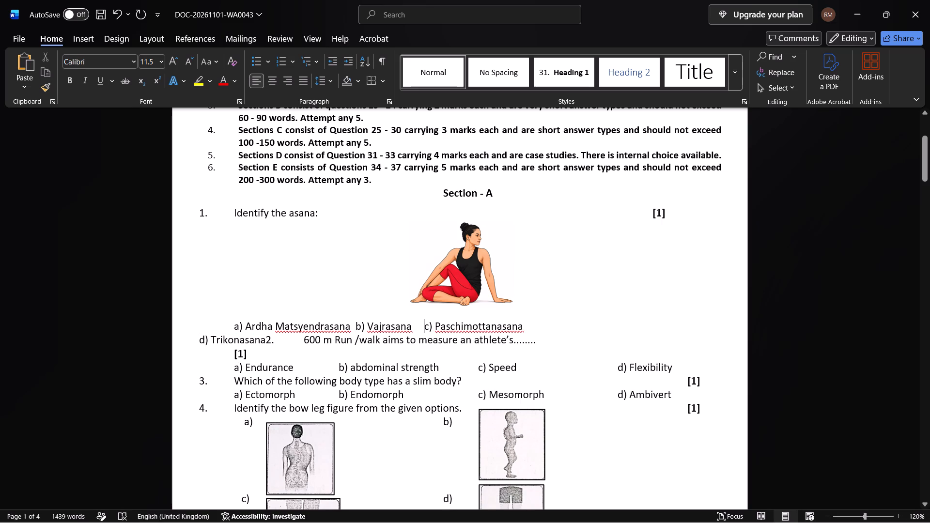
{"action": "left_click", "coordinate": [200, 340]}
{"action": "key", "text": "BackSpace"}
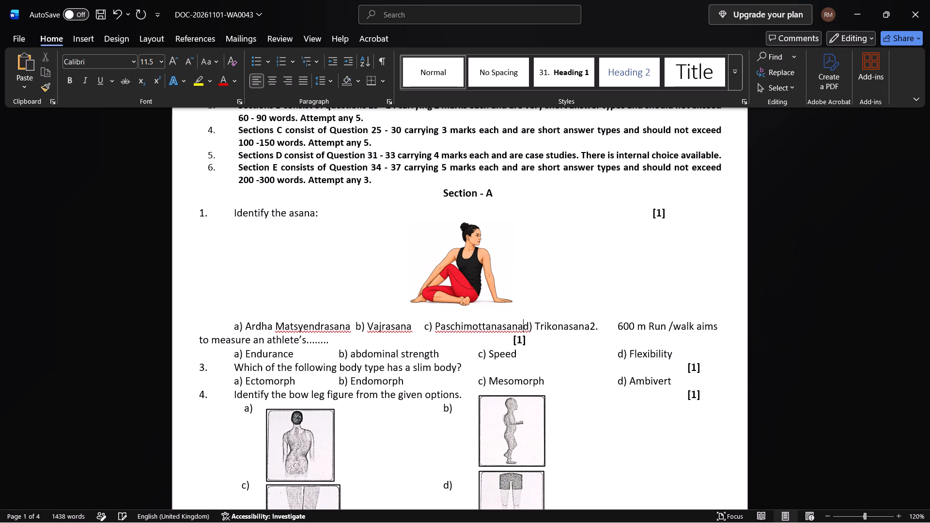
{"action": "key", "text": "space"}
{"action": "key", "text": "space"}
{"action": "key", "text": "space"}
{"action": "key", "text": "space"}
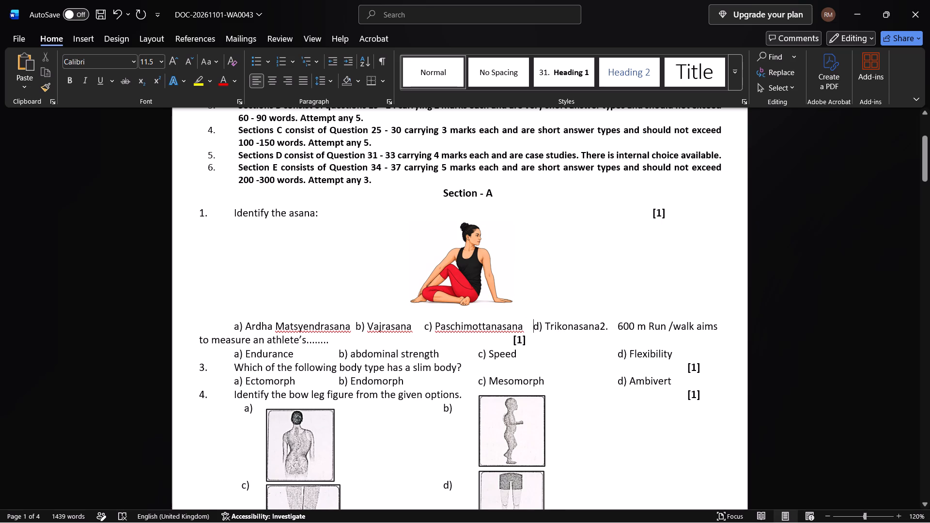
Break the line after Trikonasana so question 2 starts on its own line.
{"action": "left_click", "coordinate": [599, 323]}
{"action": "key", "text": "Return"}
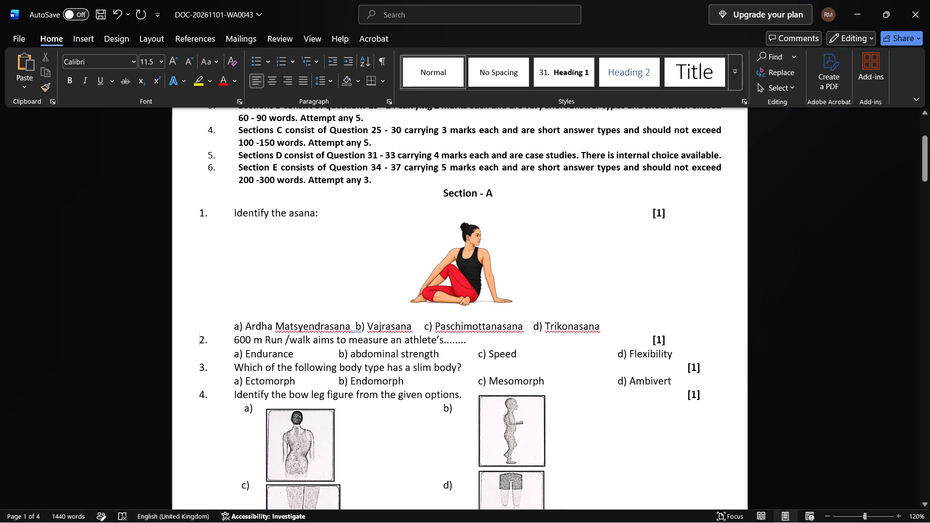
Widen the gap before option d) Trikonasana in question 1 by 20 spaces.
{"action": "left_click", "coordinate": [535, 326]}
{"action": "key", "text": "space"}
{"action": "key", "text": "space"}
{"action": "key", "text": "space"}
{"action": "key", "text": "space"}
{"action": "key", "text": "space"}
{"action": "key", "text": "space"}
{"action": "key", "text": "space"}
{"action": "key", "text": "space"}
{"action": "key", "text": "space"}
{"action": "key", "text": "space"}
{"action": "key", "text": "space"}
{"action": "key", "text": "space"}
{"action": "key", "text": "space"}
{"action": "key", "text": "space"}
{"action": "key", "text": "space"}
{"action": "key", "text": "space"}
{"action": "key", "text": "space"}
{"action": "key", "text": "space"}
{"action": "key", "text": "space"}
{"action": "key", "text": "space"}
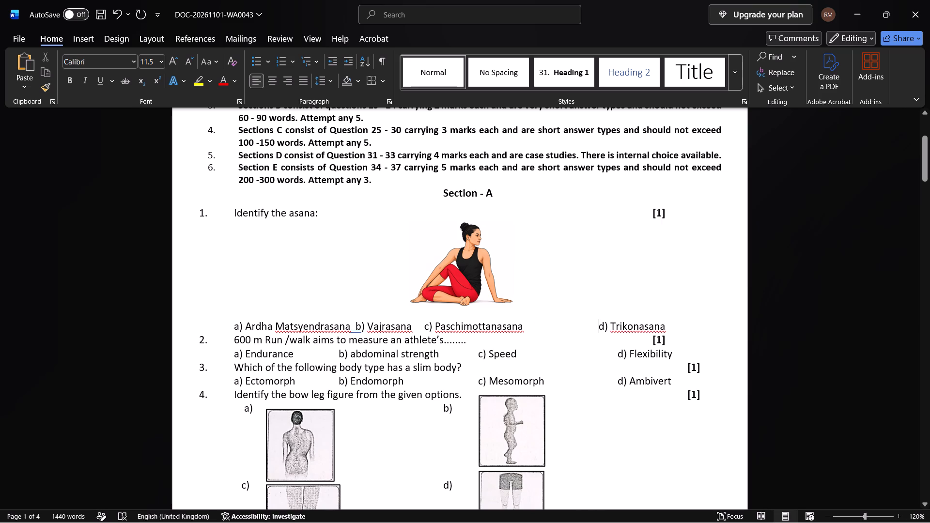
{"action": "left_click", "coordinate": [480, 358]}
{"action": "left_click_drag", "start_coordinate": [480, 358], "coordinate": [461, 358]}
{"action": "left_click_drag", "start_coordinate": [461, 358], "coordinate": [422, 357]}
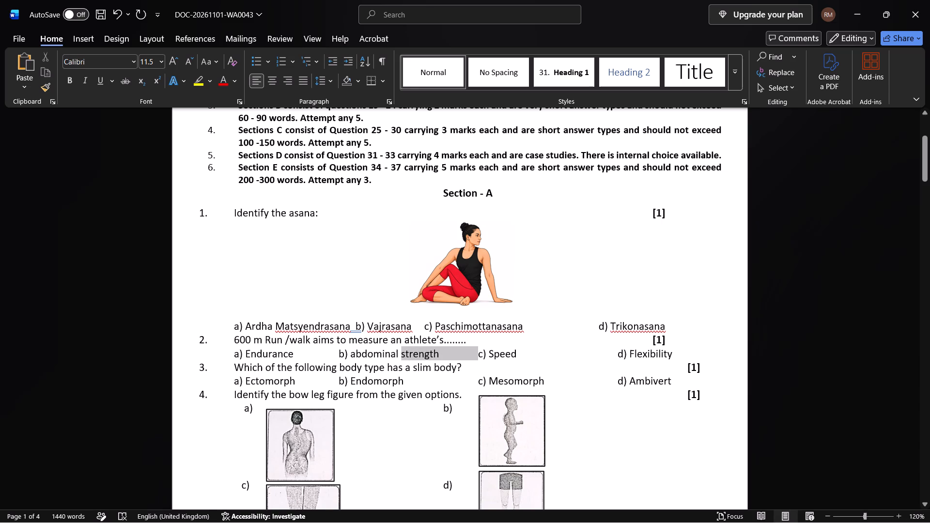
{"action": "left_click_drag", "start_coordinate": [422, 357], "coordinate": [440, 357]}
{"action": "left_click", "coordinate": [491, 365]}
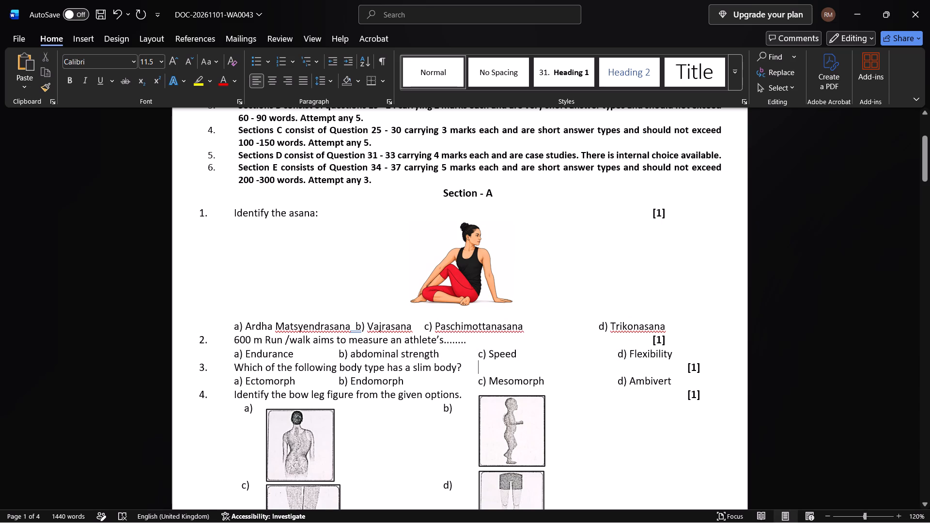
Widen the gap before option c) Paschimottanasana in question 1 by 12 spaces.
{"action": "left_click", "coordinate": [425, 323]}
{"action": "key", "text": "space"}
{"action": "key", "text": "space"}
{"action": "key", "text": "space"}
{"action": "key", "text": "space"}
{"action": "key", "text": "space"}
{"action": "key", "text": "space"}
{"action": "key", "text": "space"}
{"action": "key", "text": "space"}
{"action": "key", "text": "space"}
{"action": "key", "text": "space"}
{"action": "key", "text": "space"}
{"action": "key", "text": "space"}
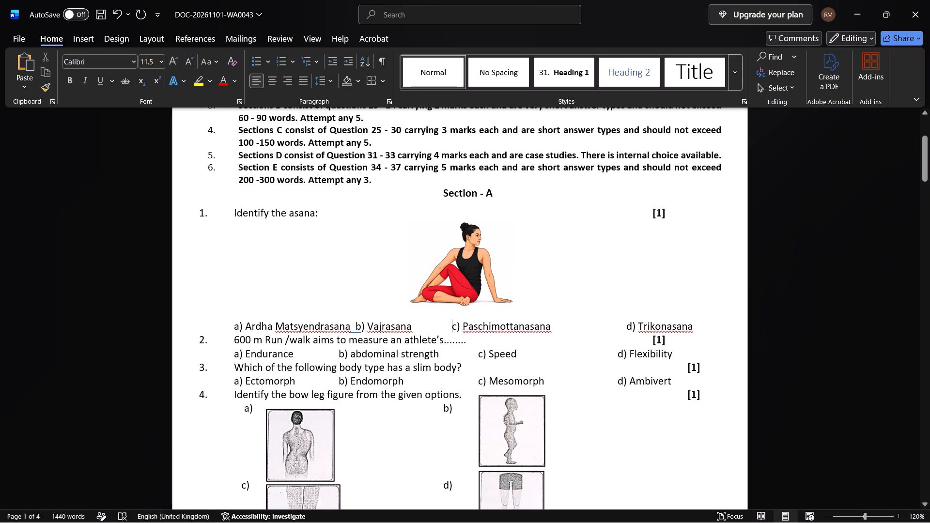
Shorten the gap before option d) Trikonasana by four spaces to bring it near the option d) column below.
{"action": "left_click", "coordinate": [628, 326]}
{"action": "key", "text": "BackSpace"}
{"action": "key", "text": "BackSpace"}
{"action": "key", "text": "BackSpace"}
{"action": "key", "text": "BackSpace"}
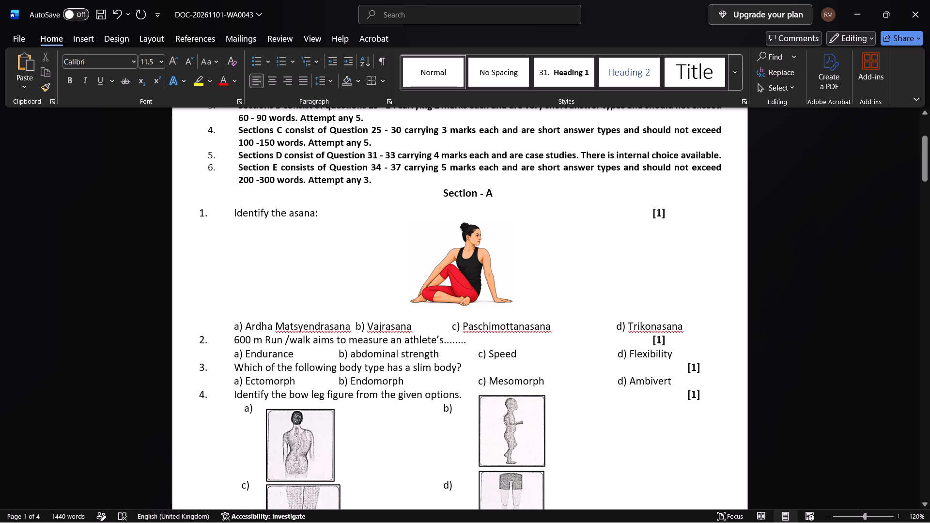
Widen the gap before option b) Vajrasana in question 1 by eight spaces.
{"action": "left_click", "coordinate": [358, 326]}
{"action": "key", "text": "space"}
{"action": "key", "text": "space"}
{"action": "key", "text": "space"}
{"action": "key", "text": "space"}
{"action": "key", "text": "space"}
{"action": "key", "text": "space"}
{"action": "key", "text": "space"}
{"action": "key", "text": "space"}
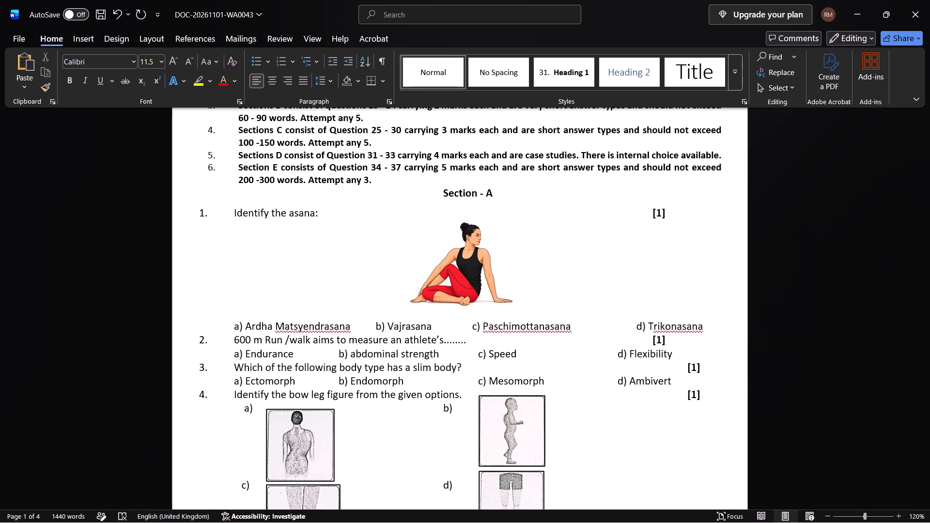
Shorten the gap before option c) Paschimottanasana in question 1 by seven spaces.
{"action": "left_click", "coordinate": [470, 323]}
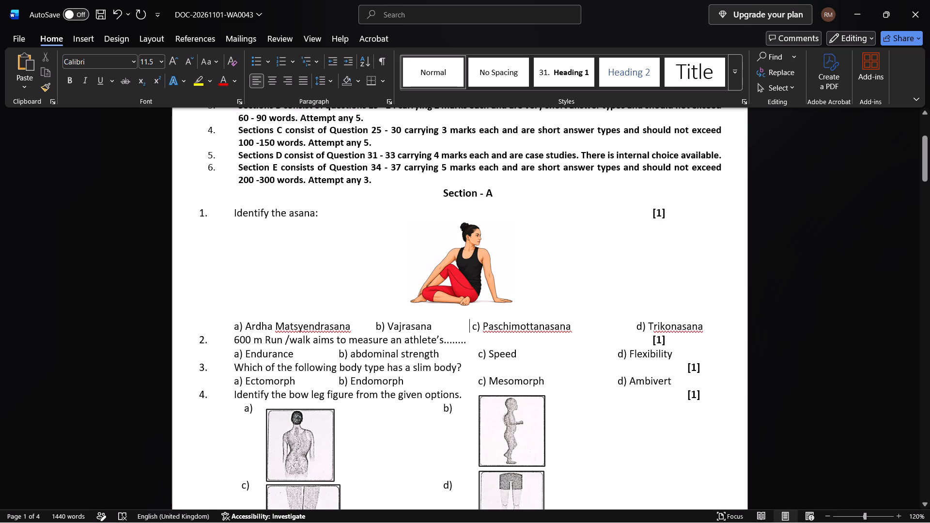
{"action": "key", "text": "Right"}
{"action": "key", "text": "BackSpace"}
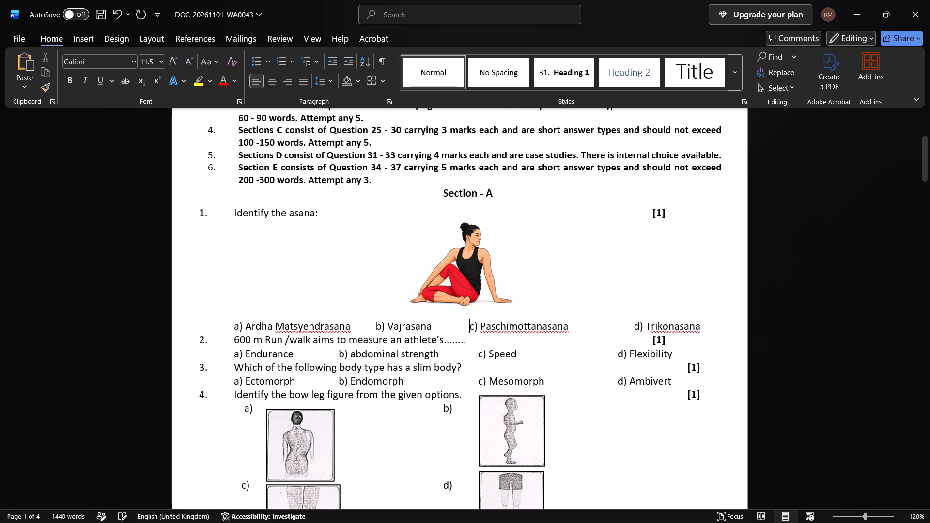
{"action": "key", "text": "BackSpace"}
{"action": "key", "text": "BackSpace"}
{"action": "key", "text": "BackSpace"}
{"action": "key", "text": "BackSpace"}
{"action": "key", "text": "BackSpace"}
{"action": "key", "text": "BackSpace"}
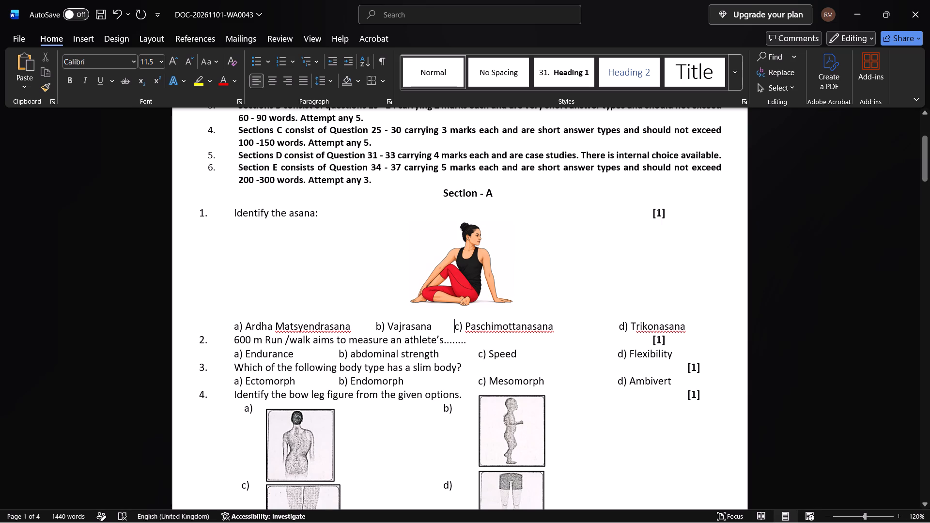
Shorten the gap before option d) Trikonasana in question 1 by six spaces.
{"action": "left_click_drag", "start_coordinate": [685, 326], "coordinate": [641, 327]}
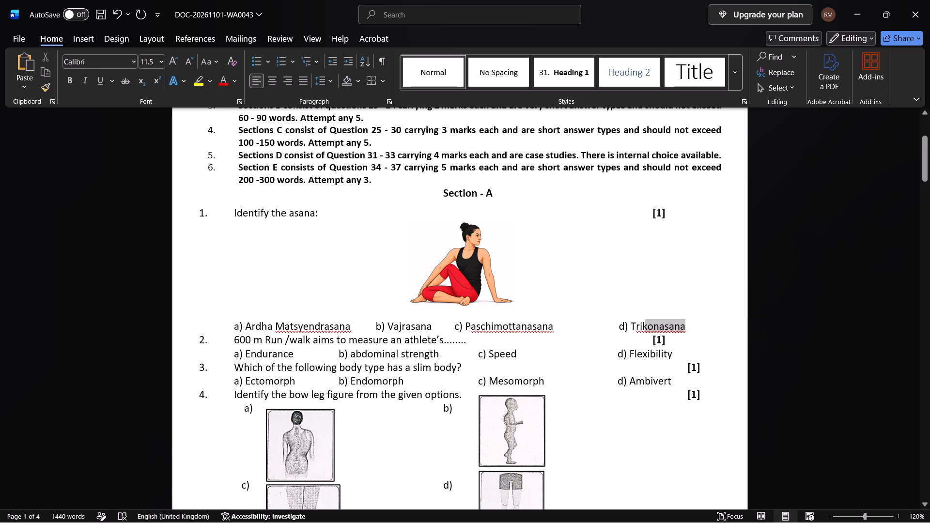
{"action": "left_click_drag", "start_coordinate": [641, 327], "coordinate": [631, 327]}
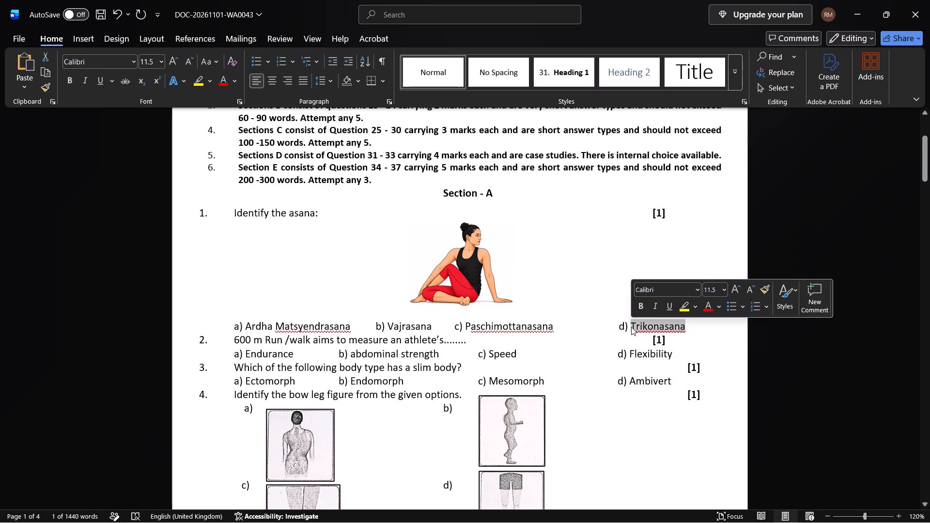
{"action": "left_click", "coordinate": [620, 326]}
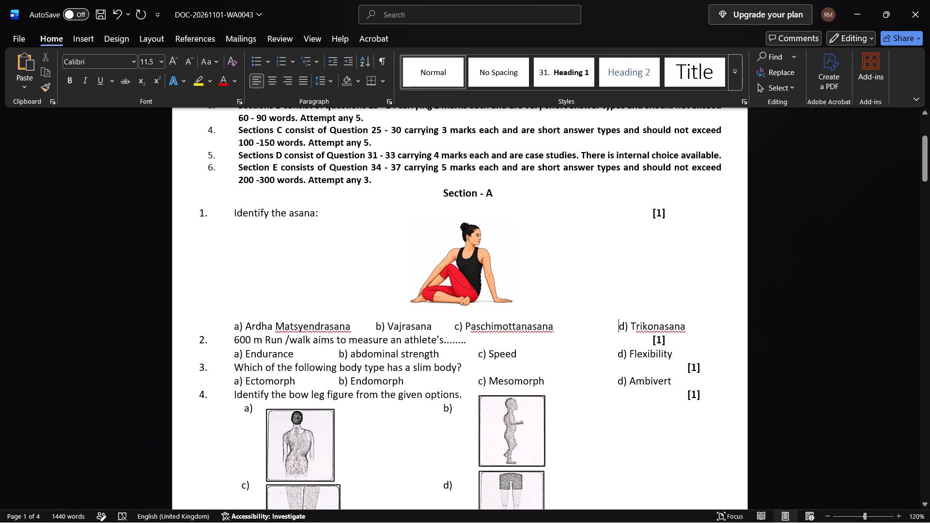
{"action": "key", "text": "BackSpace"}
{"action": "key", "text": "BackSpace"}
{"action": "key", "text": "BackSpace"}
{"action": "key", "text": "BackSpace"}
{"action": "key", "text": "BackSpace"}
{"action": "key", "text": "BackSpace"}
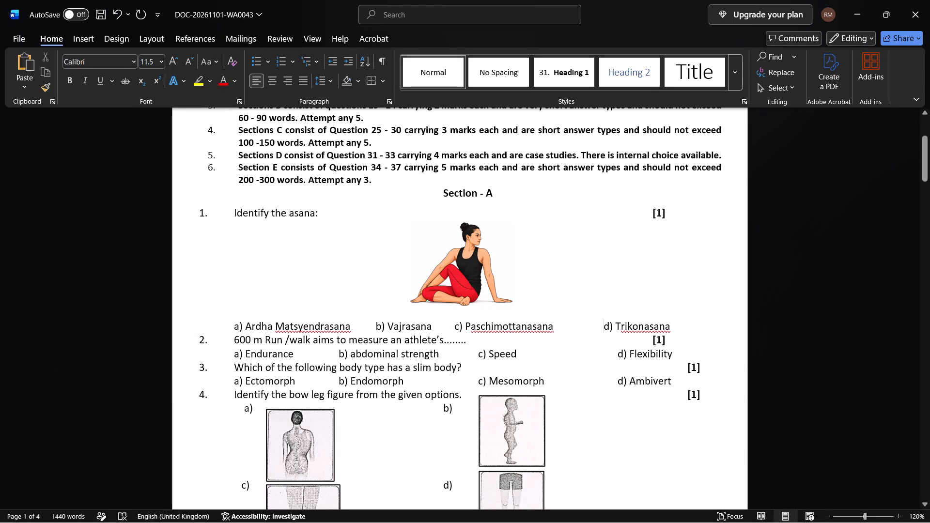
Replace the option d) text Trikonasana in question 1 with "Garud Asana".
{"action": "left_click", "coordinate": [377, 321]}
{"action": "left_click_drag", "start_coordinate": [672, 331], "coordinate": [616, 323]}
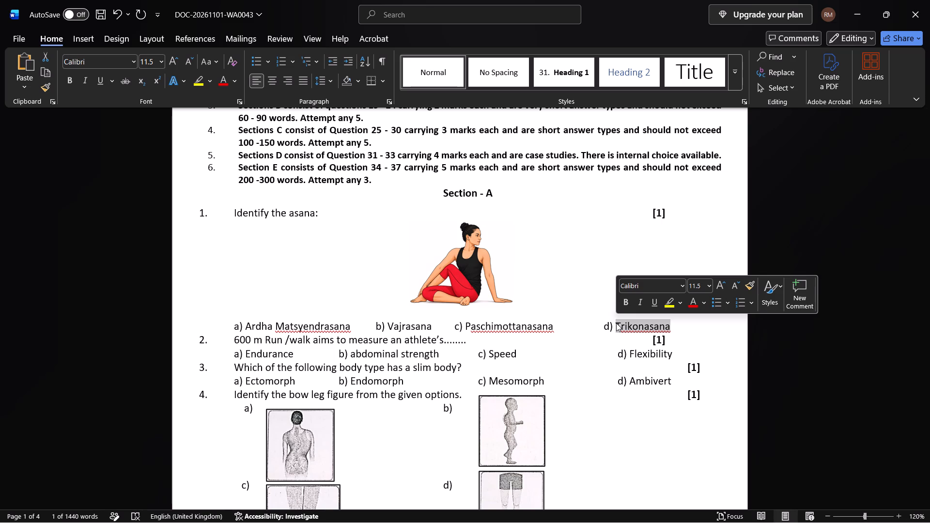
{"action": "key", "text": "BackSpace"}
{"action": "type", "text": "Gar"}
{"action": "type", "text": "ud"}
{"action": "key", "text": "space"}
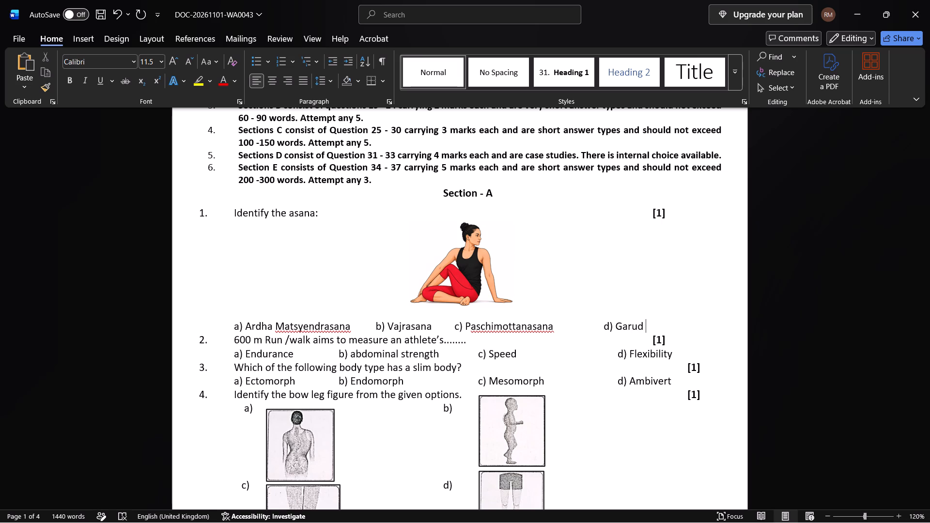
{"action": "type", "text": "Asana"}
Realign question 1's options with the columns below, adding seven spaces before c) and removing two before d).
{"action": "scroll", "coordinate": [616, 323], "scroll_direction": "down", "scroll_amount": 1}
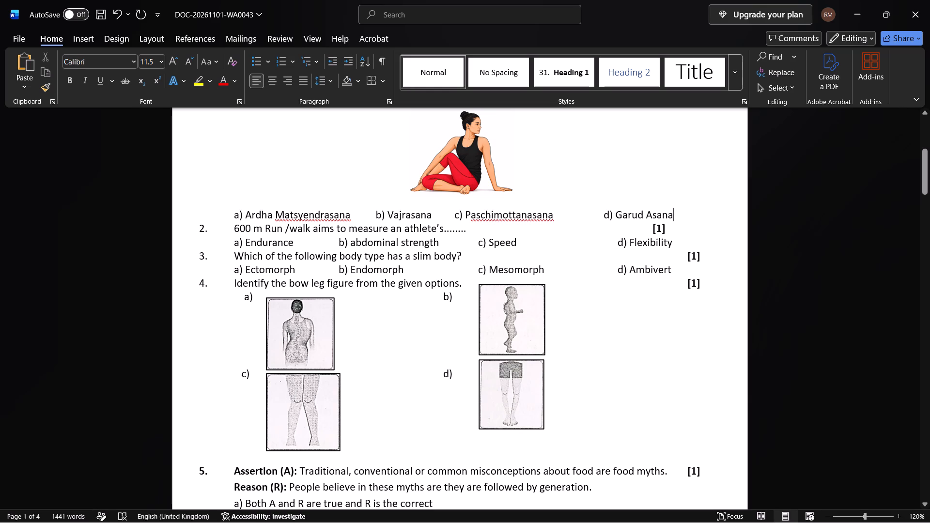
{"action": "scroll", "coordinate": [616, 323], "scroll_direction": "up", "scroll_amount": 1}
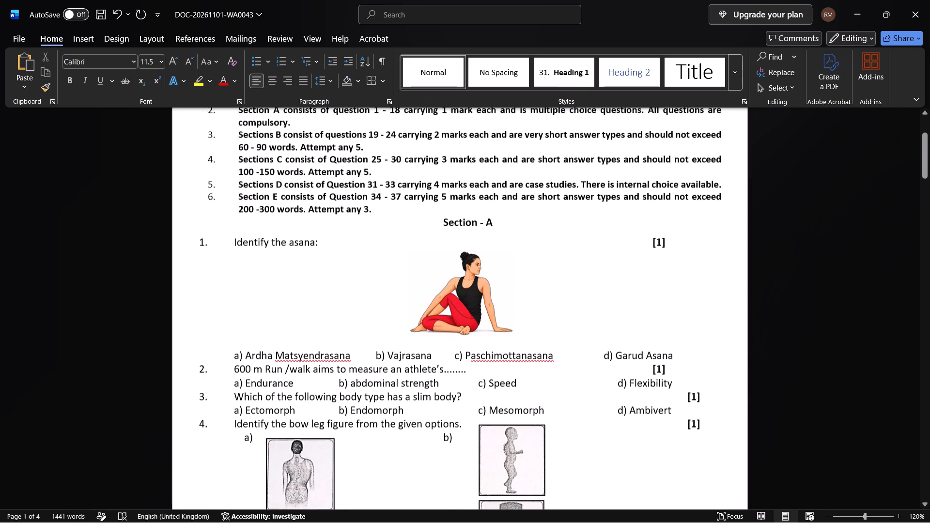
{"action": "scroll", "coordinate": [616, 323], "scroll_direction": "up", "scroll_amount": 2}
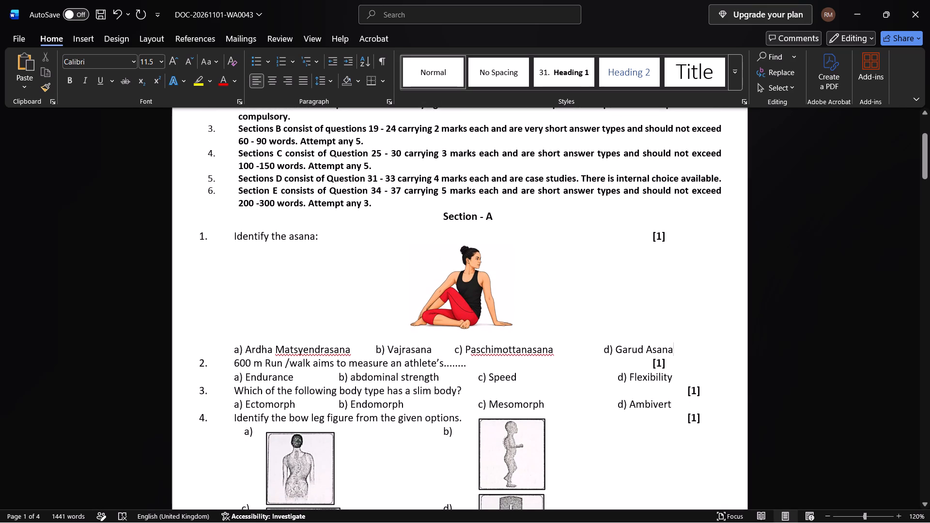
{"action": "left_click", "coordinate": [456, 351]}
{"action": "key", "text": "space"}
{"action": "key", "text": "space"}
{"action": "key", "text": "space"}
{"action": "key", "text": "space"}
{"action": "key", "text": "space"}
{"action": "key", "text": "space"}
{"action": "key", "text": "space"}
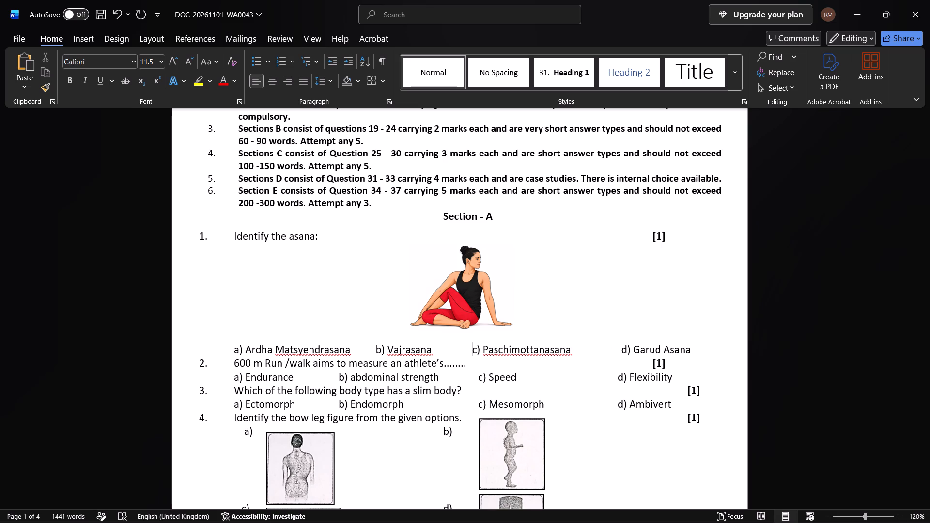
{"action": "left_click", "coordinate": [624, 351]}
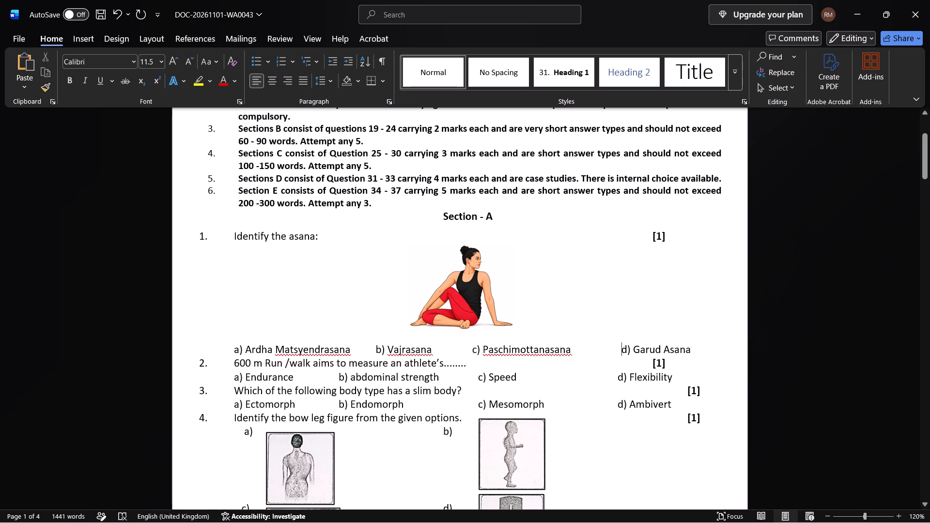
{"action": "key", "text": "BackSpace"}
{"action": "key", "text": "BackSpace"}
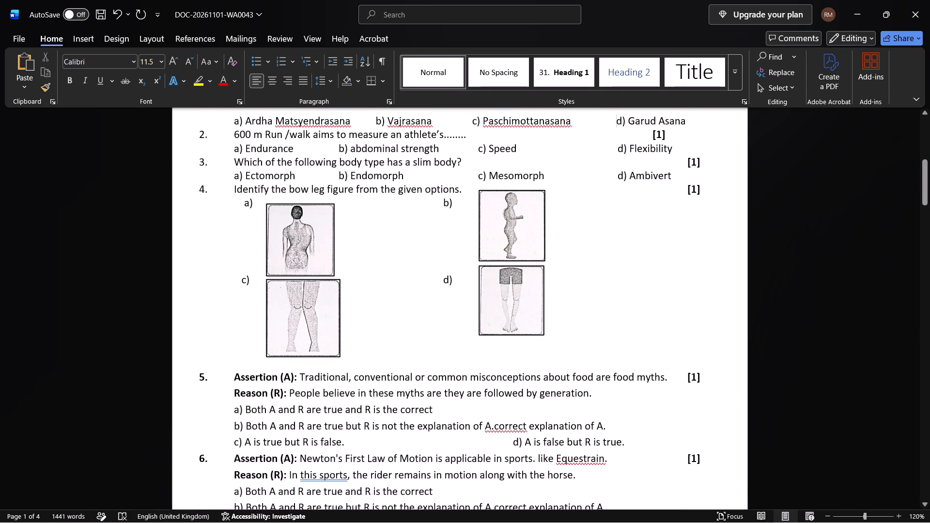
Review the layout of question 1, its asana picture and option spacing up close, and skim the following questions.
{"action": "scroll", "coordinate": [514, 348], "scroll_direction": "up", "scroll_amount": 1}
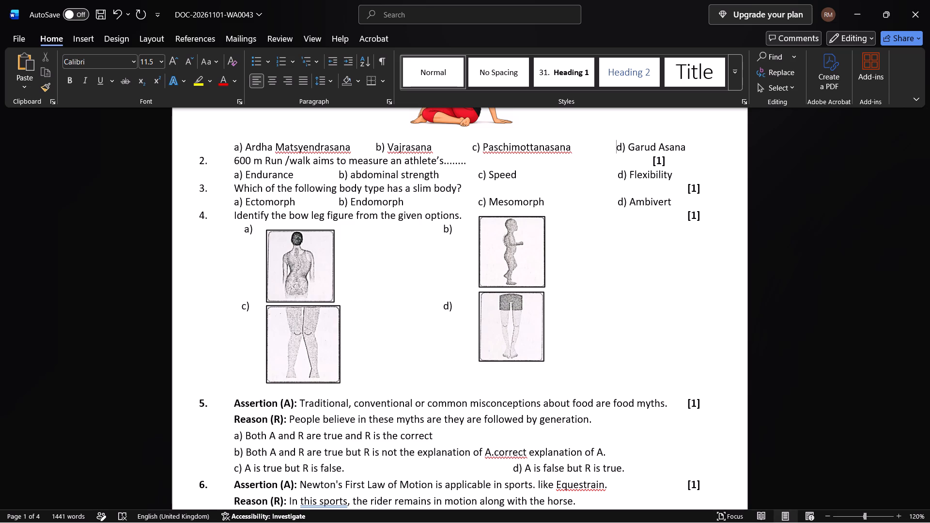
{"action": "scroll", "coordinate": [447, 336], "scroll_direction": "down", "scroll_amount": 3}
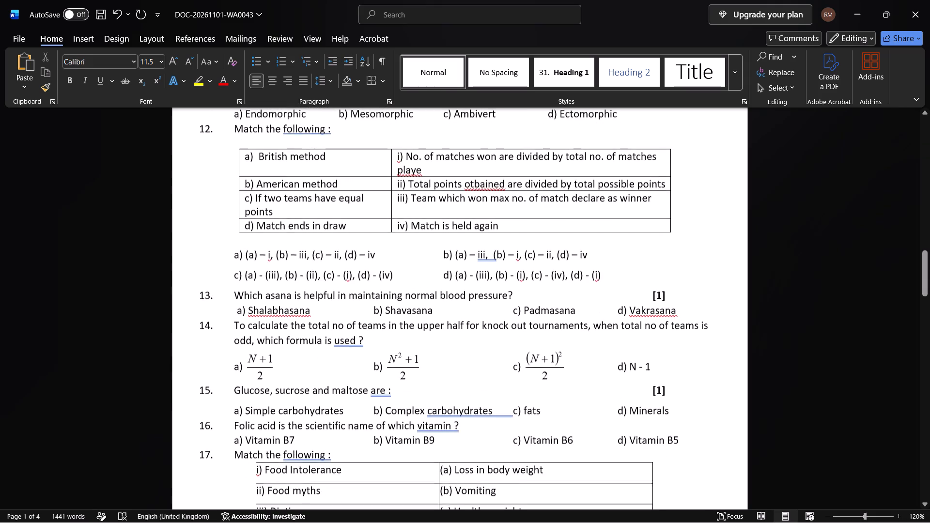
{"action": "scroll", "coordinate": [447, 336], "scroll_direction": "down", "scroll_amount": 4}
{"action": "scroll", "coordinate": [447, 336], "scroll_direction": "up", "scroll_amount": 9}
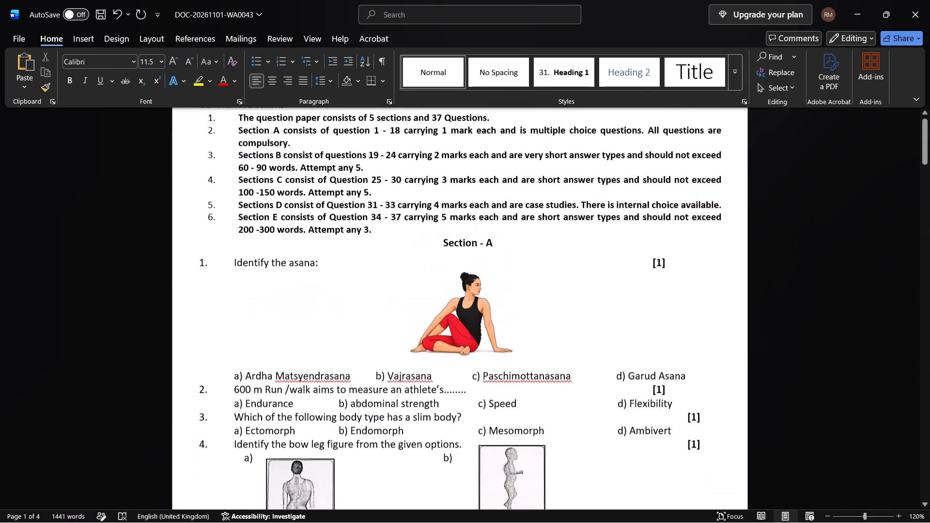
{"action": "scroll", "coordinate": [447, 336], "scroll_direction": "down", "scroll_amount": 2}
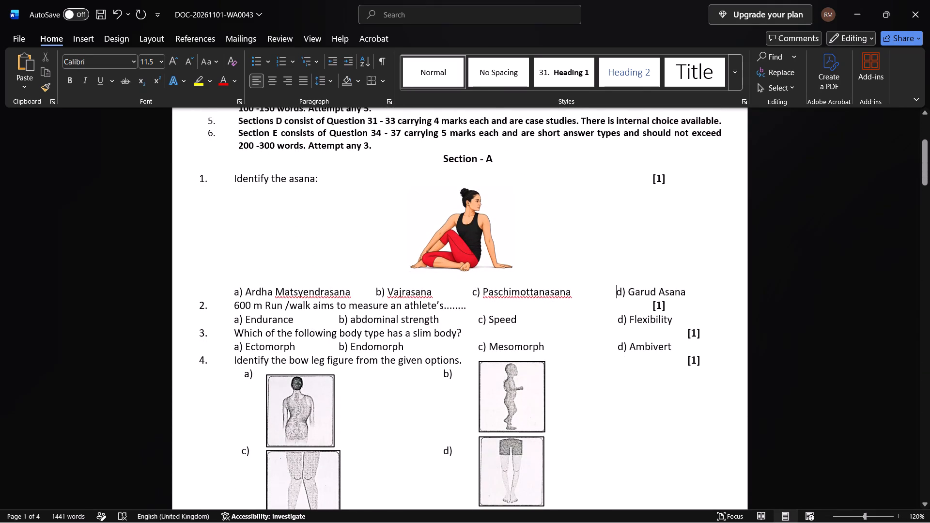
{"action": "scroll", "coordinate": [463, 194], "scroll_direction": "up", "scroll_amount": 11, "text": "ctrl"}
{"action": "scroll", "coordinate": [463, 194], "scroll_direction": "up", "scroll_amount": 1}
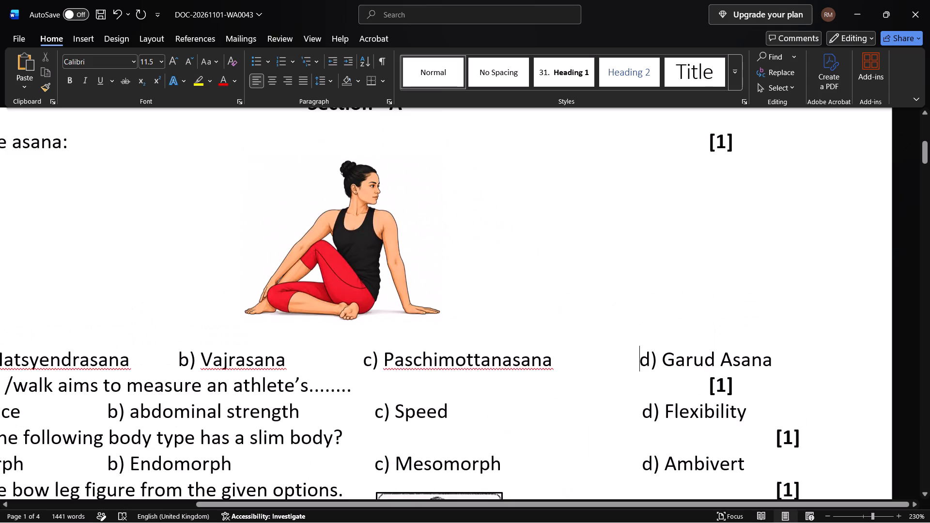
{"action": "scroll", "coordinate": [463, 194], "scroll_direction": "up", "scroll_amount": 1}
{"action": "left_click", "coordinate": [343, 321]}
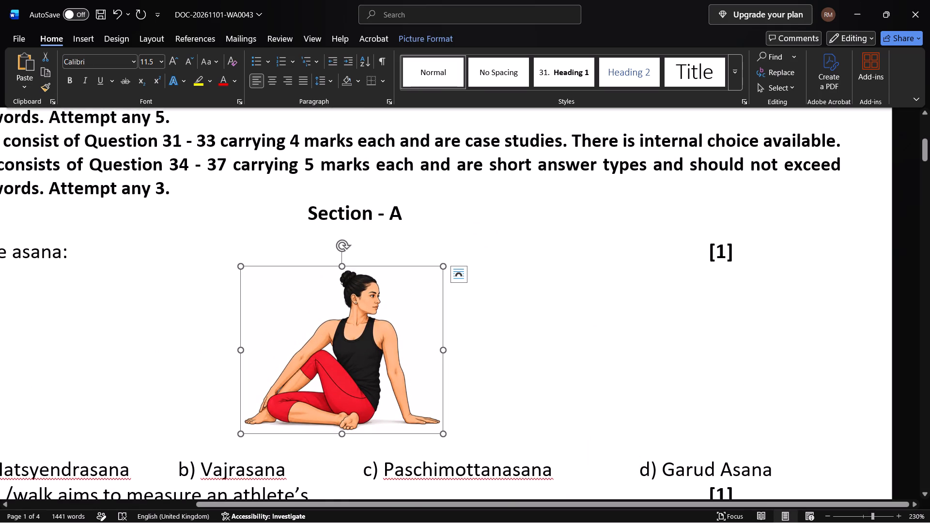
{"action": "left_click", "coordinate": [621, 347]}
{"action": "scroll", "coordinate": [621, 347], "scroll_direction": "down", "scroll_amount": 8, "text": "ctrl"}
{"action": "scroll", "coordinate": [621, 347], "scroll_direction": "down", "scroll_amount": 1}
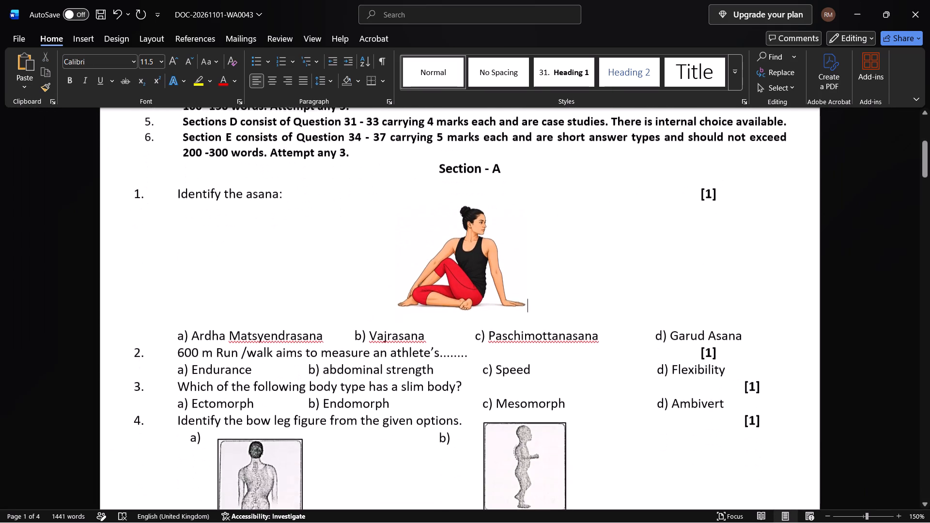
{"action": "scroll", "coordinate": [621, 347], "scroll_direction": "down", "scroll_amount": 1}
{"action": "left_click", "coordinate": [494, 262]}
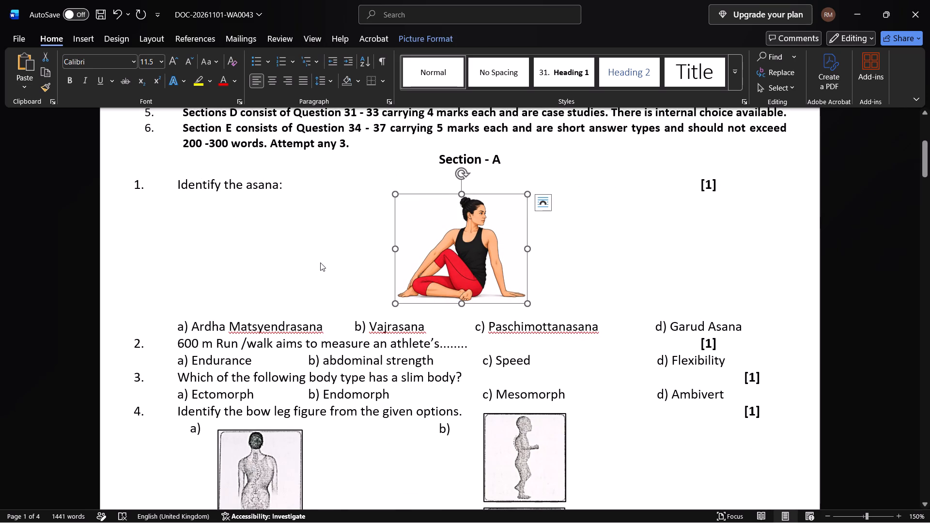
{"action": "scroll", "coordinate": [320, 262], "scroll_direction": "down", "scroll_amount": 1}
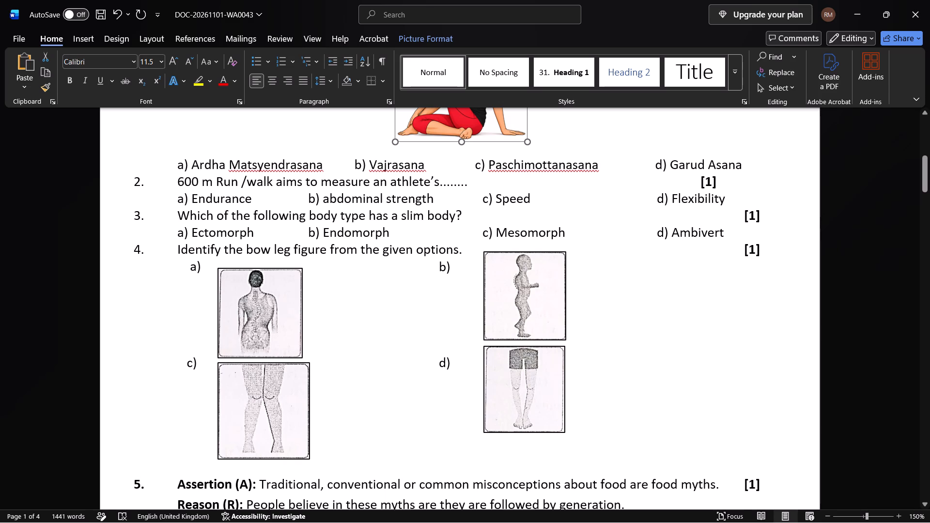
Shift the grouped b) and d) figures in question 4 slightly down, roughly level with the a) and c) figures.
{"action": "left_click", "coordinate": [470, 249]}
{"action": "key", "text": "Return"}
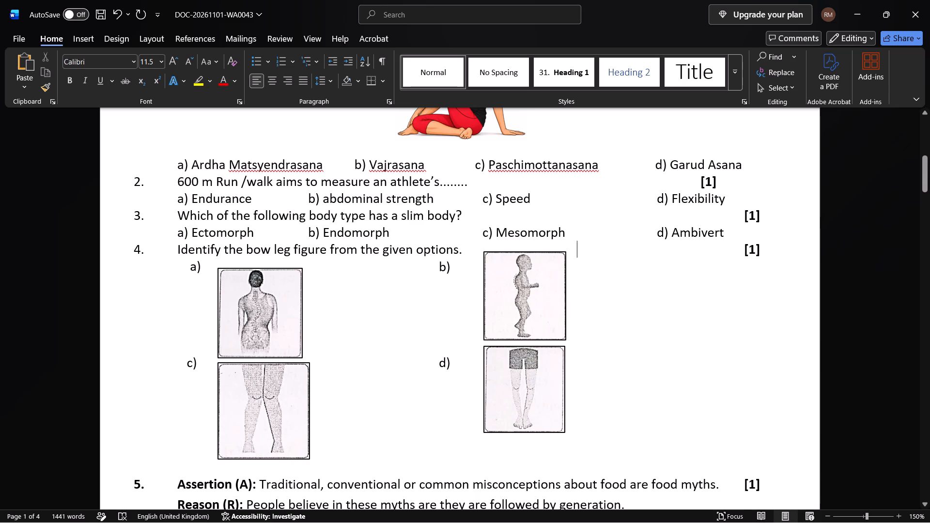
{"action": "triple_click", "coordinate": [534, 354]}
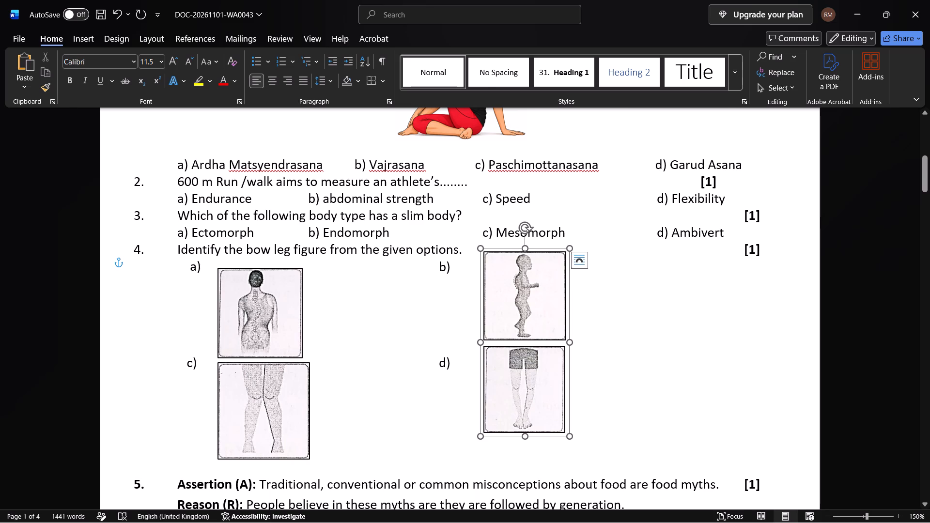
{"action": "left_click", "coordinate": [534, 354]}
{"action": "left_click_drag", "start_coordinate": [534, 357], "coordinate": [535, 374]}
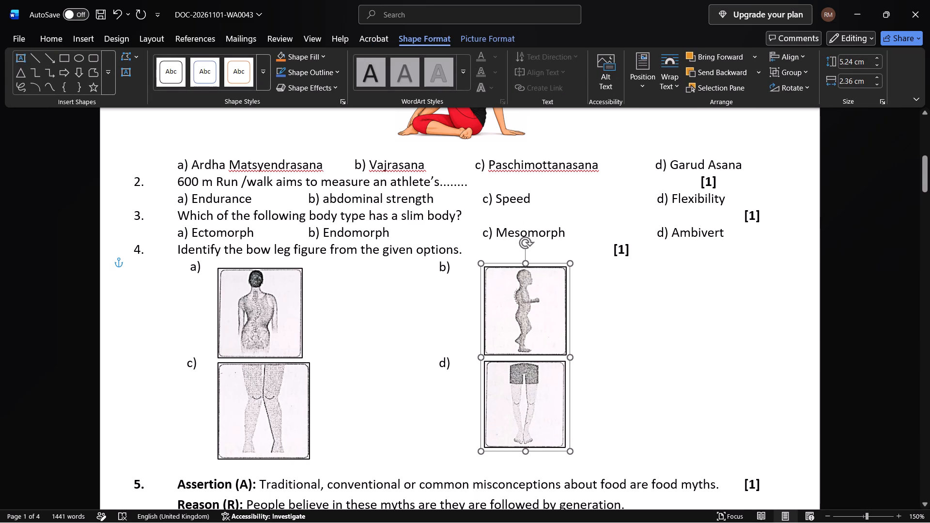
{"action": "left_click_drag", "start_coordinate": [535, 374], "coordinate": [535, 374]}
{"action": "left_click", "coordinate": [677, 372]}
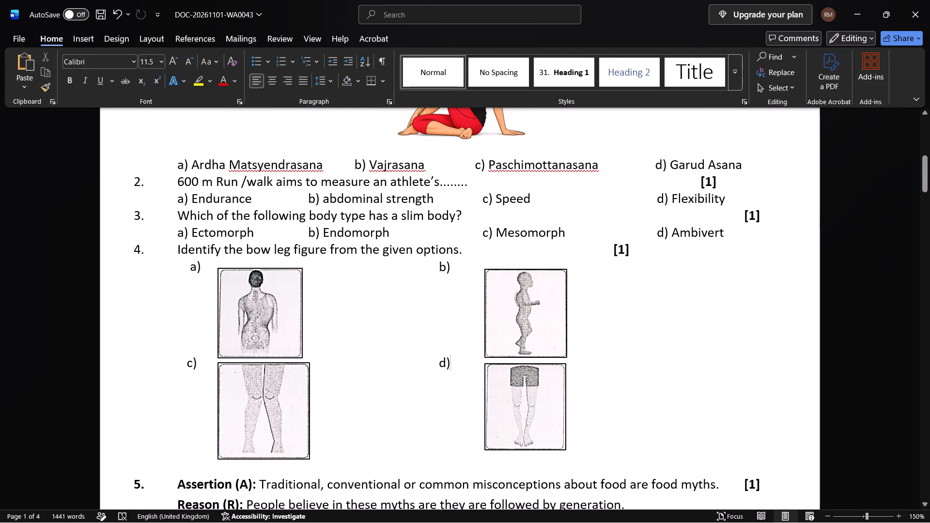
{"action": "scroll", "coordinate": [775, 347], "scroll_direction": "down", "scroll_amount": 1}
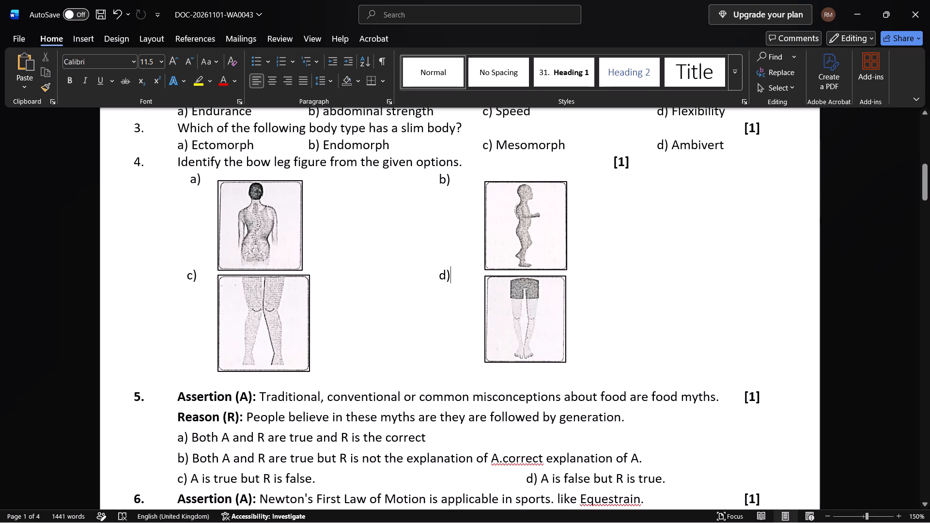
{"action": "left_click_drag", "start_coordinate": [516, 220], "coordinate": [515, 213]}
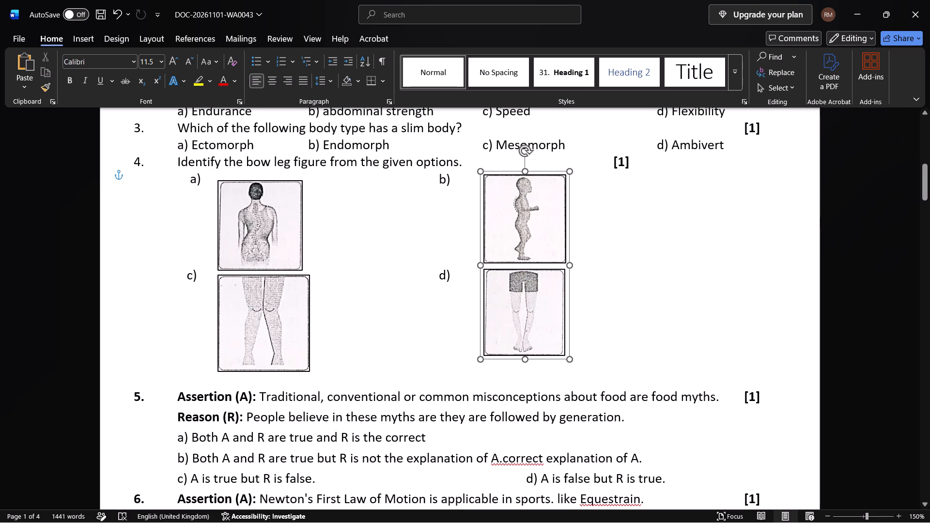
{"action": "left_click_drag", "start_coordinate": [515, 213], "coordinate": [515, 215]}
{"action": "left_click", "coordinate": [515, 215]}
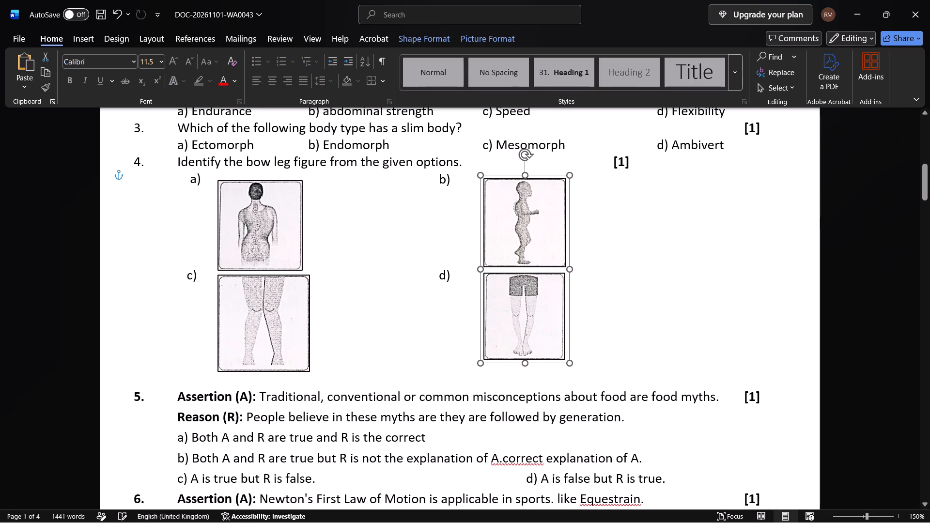
{"action": "left_click", "coordinate": [729, 225]}
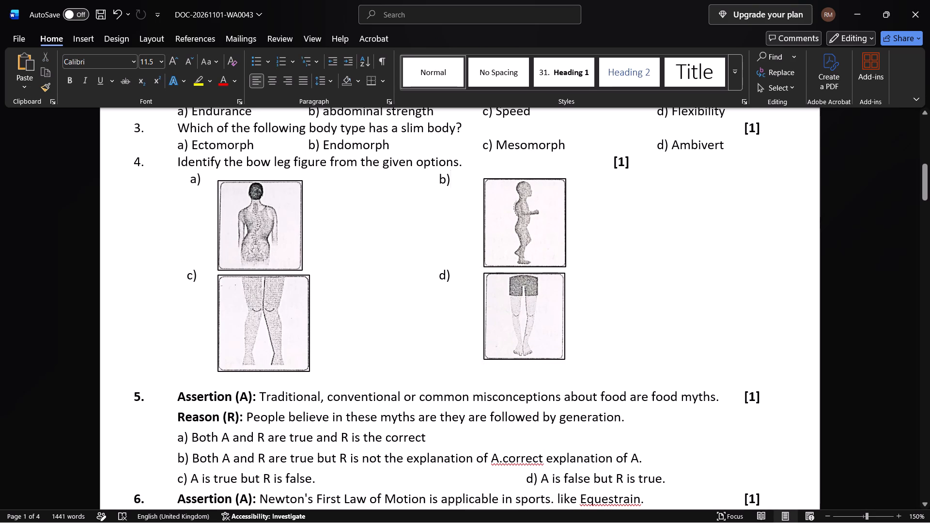
Add 23 spaces before question 4's [1] mark to bring it in line with the marks of the neighbouring questions.
{"action": "left_click", "coordinate": [614, 162]}
{"action": "key", "text": "space"}
{"action": "key", "text": "space"}
{"action": "key", "text": "space"}
{"action": "key", "text": "space"}
{"action": "key", "text": "space"}
{"action": "key", "text": "space"}
{"action": "key", "text": "space"}
{"action": "key", "text": "space"}
{"action": "key", "text": "space"}
{"action": "key", "text": "space"}
{"action": "key", "text": "space"}
{"action": "key", "text": "space"}
{"action": "key", "text": "space"}
{"action": "key", "text": "space"}
{"action": "key", "text": "space"}
{"action": "key", "text": "space"}
{"action": "key", "text": "space"}
{"action": "key", "text": "space"}
{"action": "key", "text": "space"}
{"action": "key", "text": "space"}
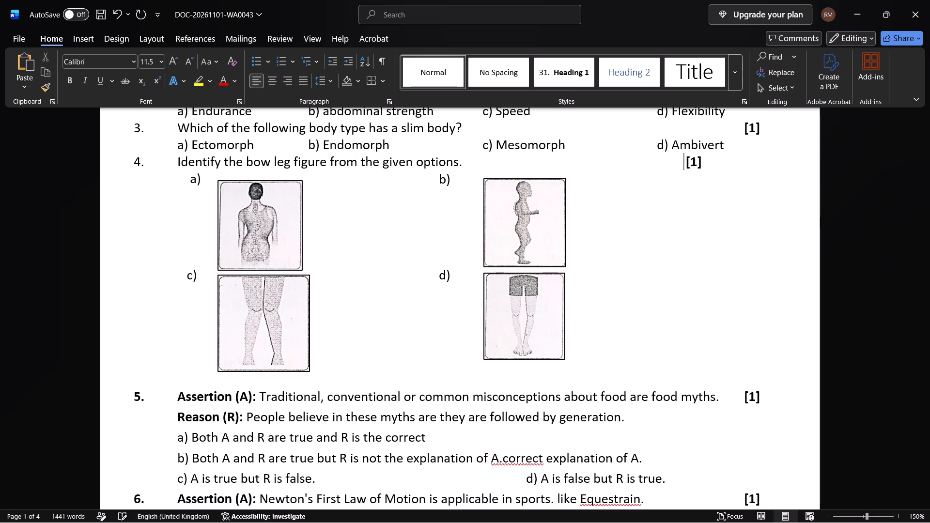
{"action": "key", "text": "space"}
{"action": "key", "text": "space"}
{"action": "key", "text": "space"}
Add 13 spaces before question 2's [1] mark to align it with question 3's mark.
{"action": "scroll", "coordinate": [619, 224], "scroll_direction": "up", "scroll_amount": 1}
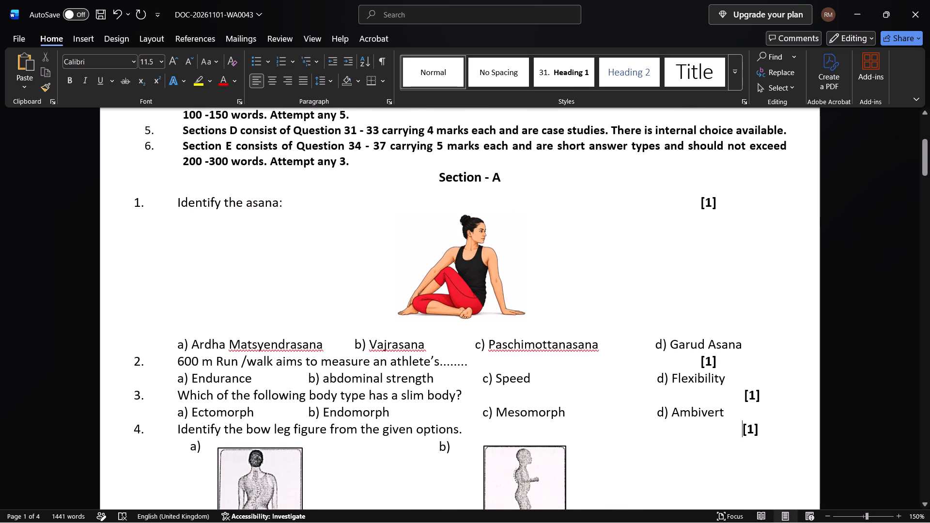
{"action": "left_click", "coordinate": [699, 354]}
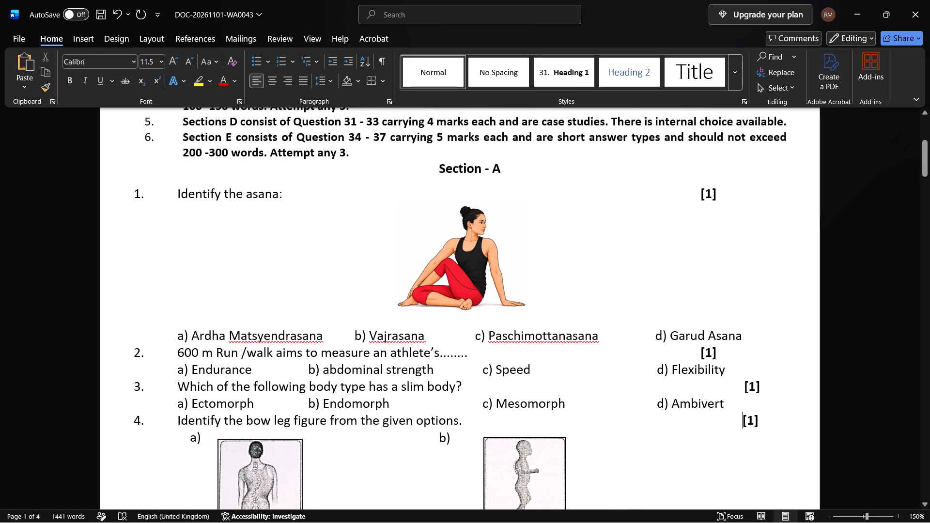
{"action": "key", "text": "space"}
{"action": "key", "text": "space"}
{"action": "key", "text": "space"}
{"action": "key", "text": "space"}
{"action": "key", "text": "space"}
{"action": "key", "text": "space"}
{"action": "key", "text": "space"}
{"action": "key", "text": "space"}
{"action": "key", "text": "space"}
{"action": "key", "text": "space"}
{"action": "key", "text": "space"}
{"action": "key", "text": "space"}
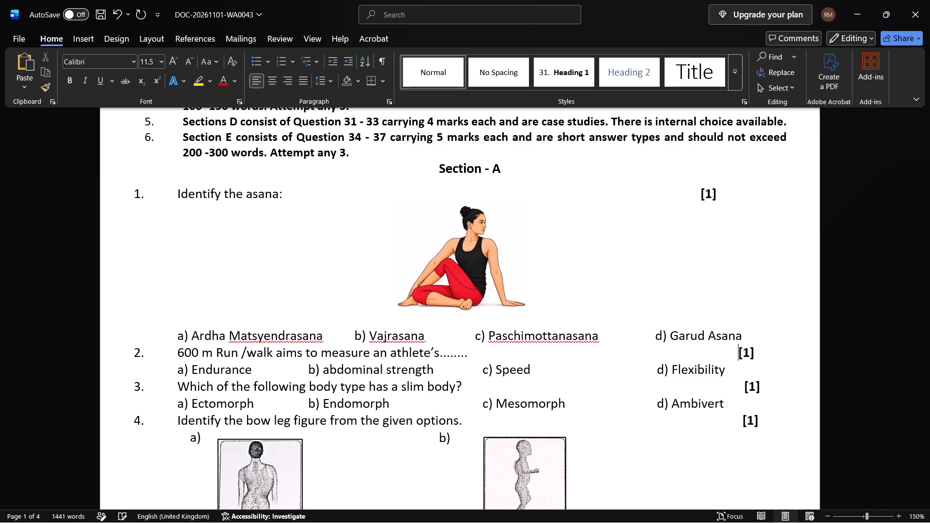
{"action": "key", "text": "space"}
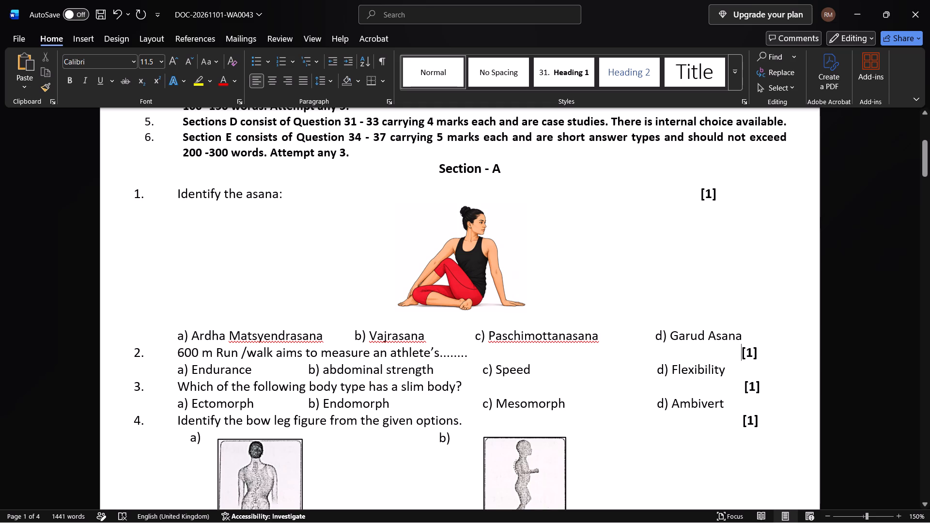
Move question 4's [1] mark slightly further along its line by adding two spaces before it.
{"action": "left_click", "coordinate": [741, 419]}
{"action": "key", "text": "space"}
{"action": "key", "text": "space"}
Add four spaces before question 1's [1] mark to align it with the marks of the questions below.
{"action": "left_click", "coordinate": [700, 195]}
{"action": "key", "text": "space"}
{"action": "key", "text": "space"}
{"action": "key", "text": "space"}
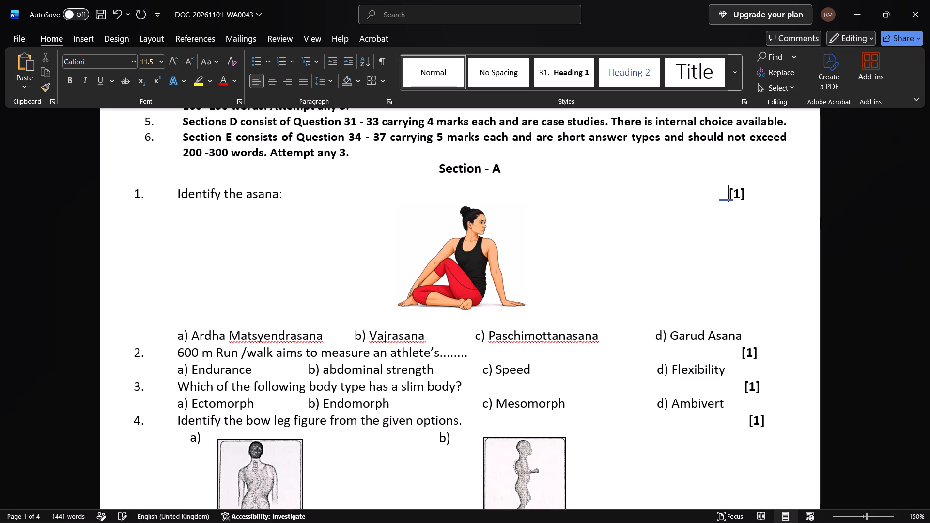
{"action": "key", "text": "space"}
{"action": "left_click", "coordinate": [777, 276]}
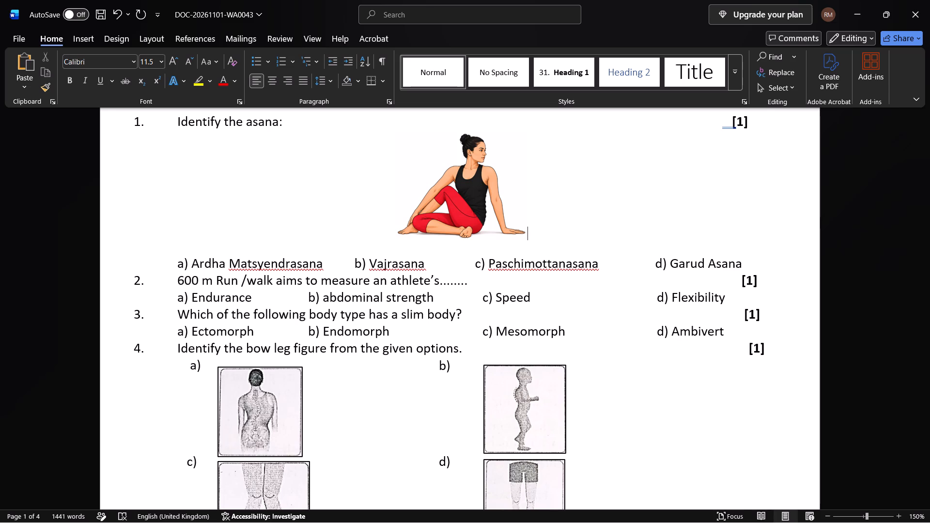
Skim the rest of the paper through Section E, checking its pictures and layout, and return to question 1.
{"action": "scroll", "coordinate": [584, 281], "scroll_direction": "down", "scroll_amount": 3}
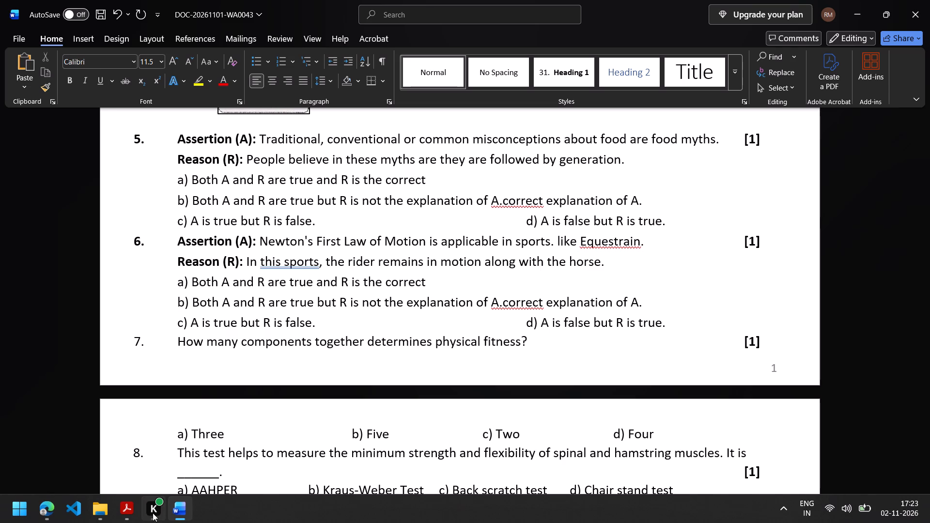
{"action": "left_click", "coordinate": [504, 427]}
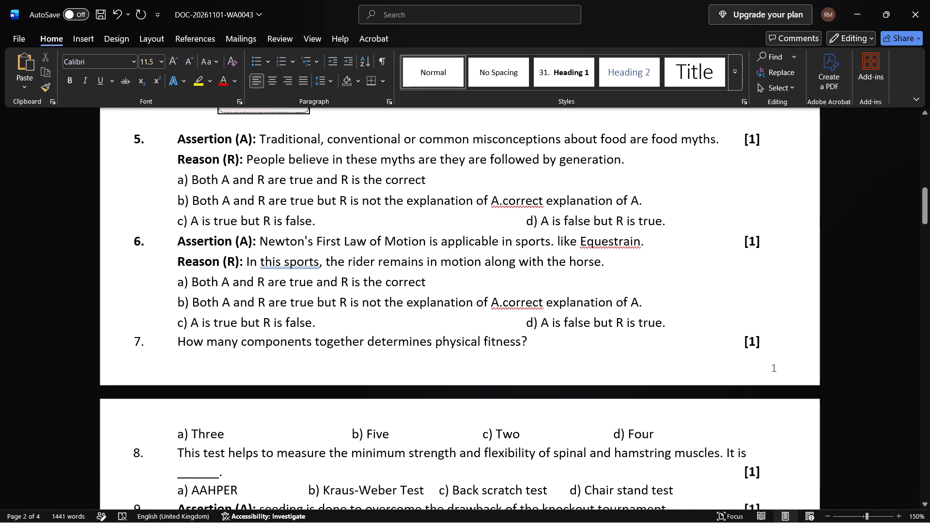
{"action": "scroll", "coordinate": [504, 427], "scroll_direction": "up", "scroll_amount": 11}
{"action": "scroll", "coordinate": [504, 427], "scroll_direction": "down", "scroll_amount": 3}
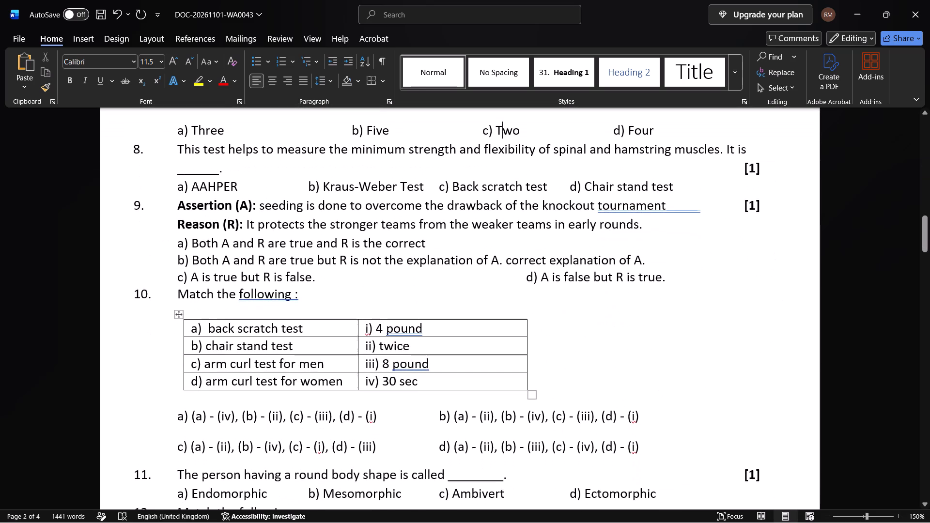
{"action": "scroll", "coordinate": [504, 427], "scroll_direction": "down", "scroll_amount": 13}
{"action": "scroll", "coordinate": [504, 427], "scroll_direction": "up", "scroll_amount": 2}
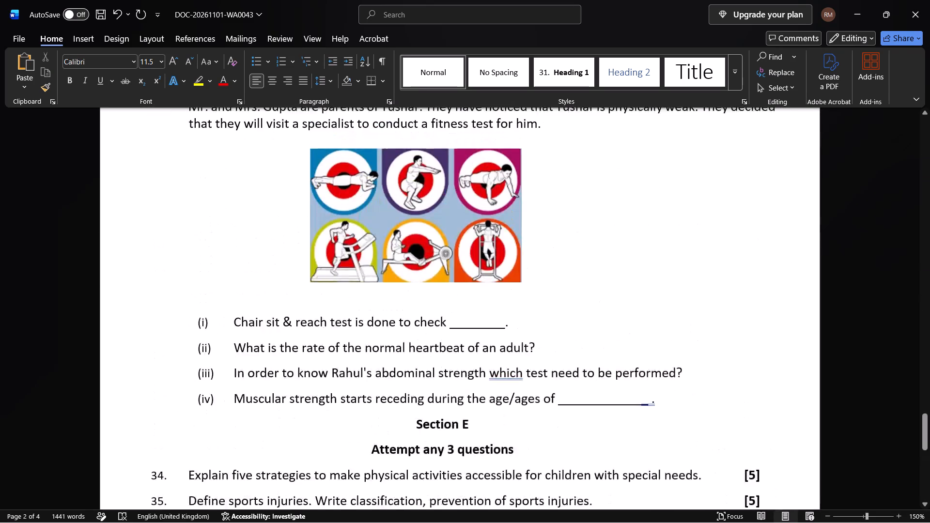
{"action": "scroll", "coordinate": [504, 427], "scroll_direction": "up", "scroll_amount": 1}
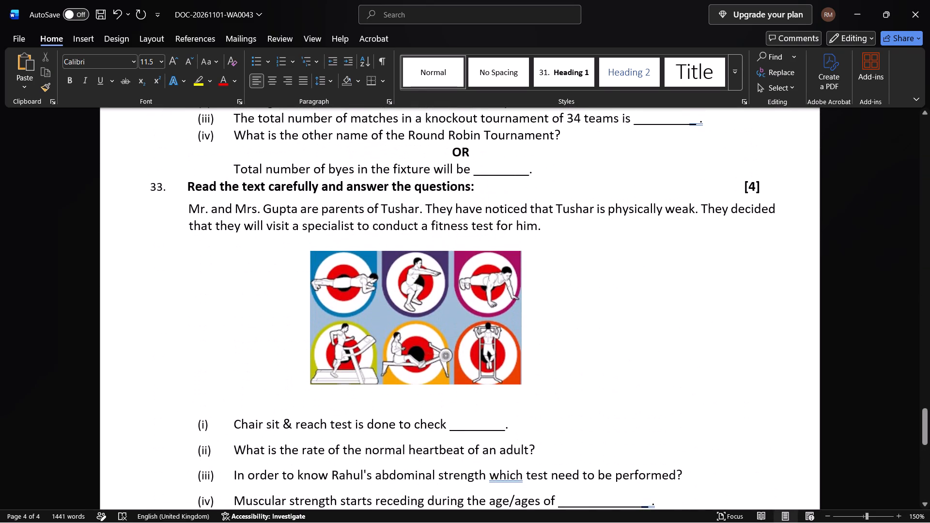
{"action": "scroll", "coordinate": [504, 427], "scroll_direction": "up", "scroll_amount": 7}
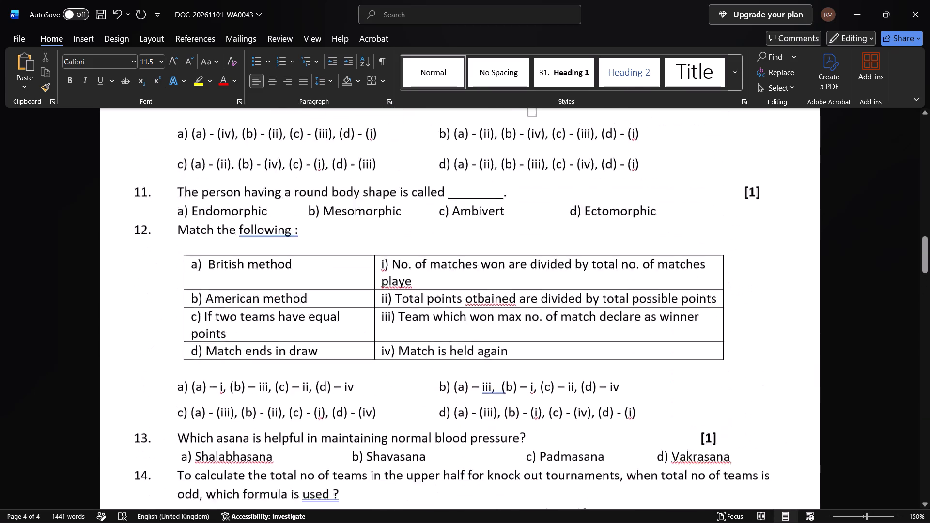
{"action": "scroll", "coordinate": [504, 427], "scroll_direction": "up", "scroll_amount": 3}
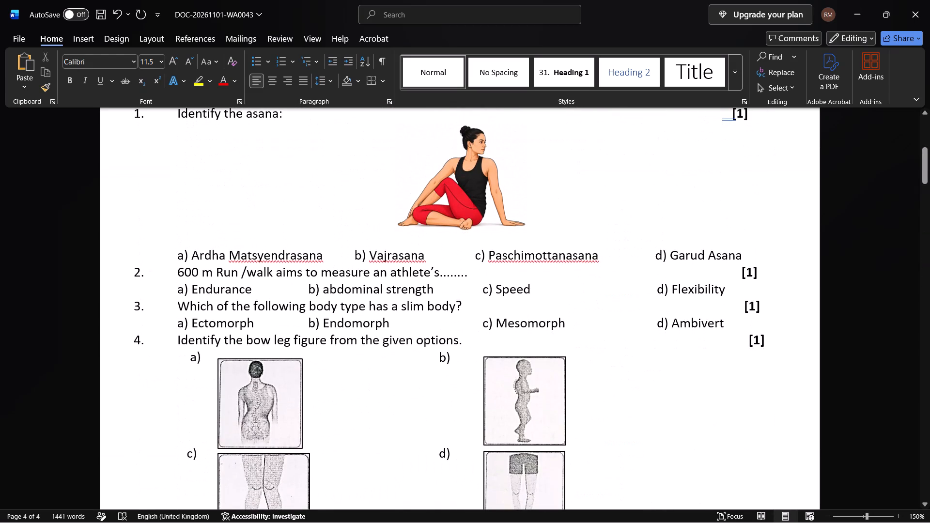
Turn question 1's asana picture greyscale using the lowest Color Saturation preset.
{"action": "left_click", "coordinate": [449, 142]}
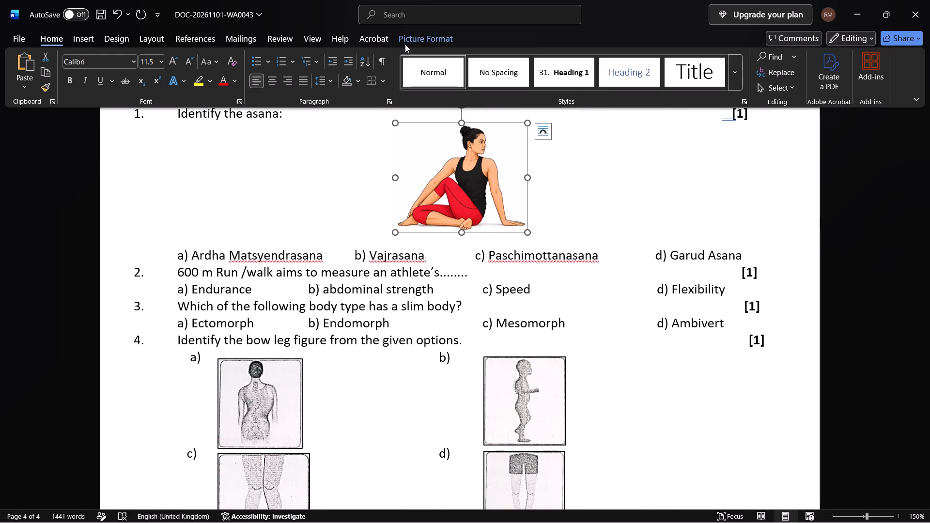
{"action": "left_click", "coordinate": [406, 42]}
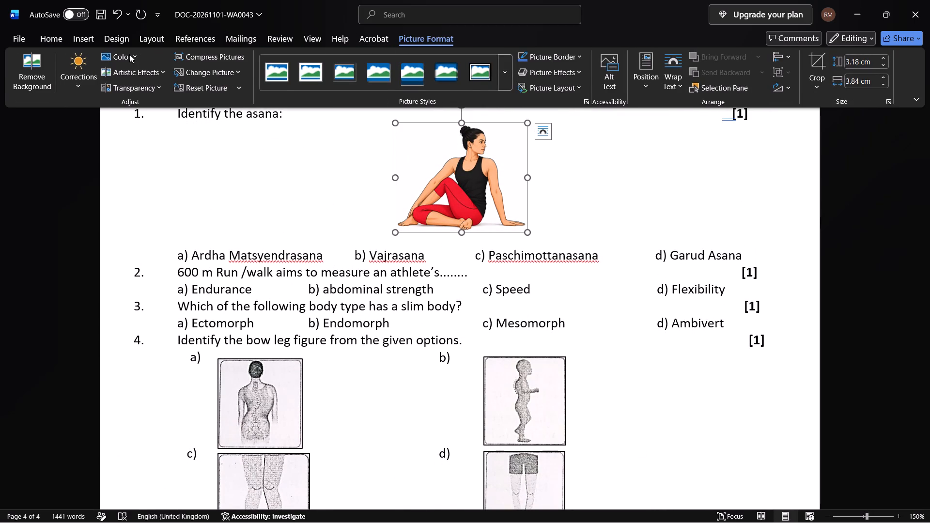
{"action": "left_click", "coordinate": [129, 54]}
{"action": "left_click", "coordinate": [141, 97]}
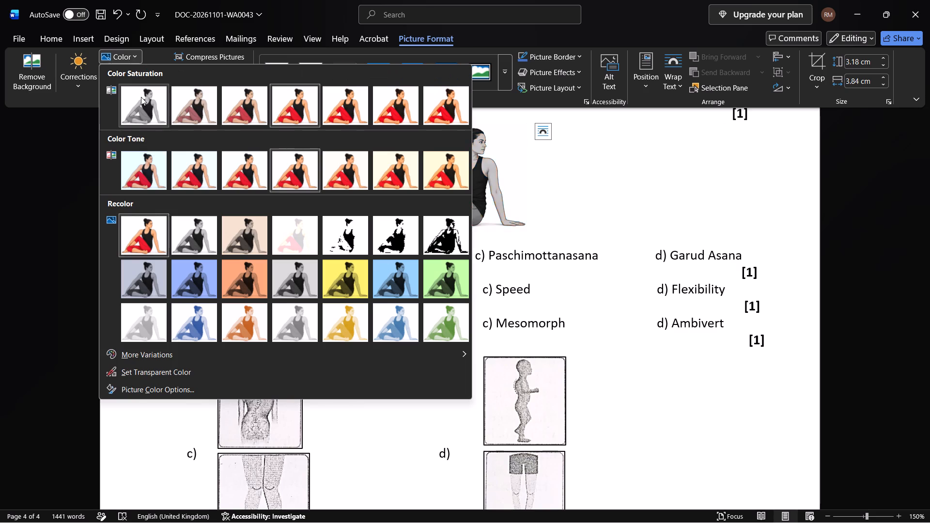
{"action": "left_click", "coordinate": [588, 218]}
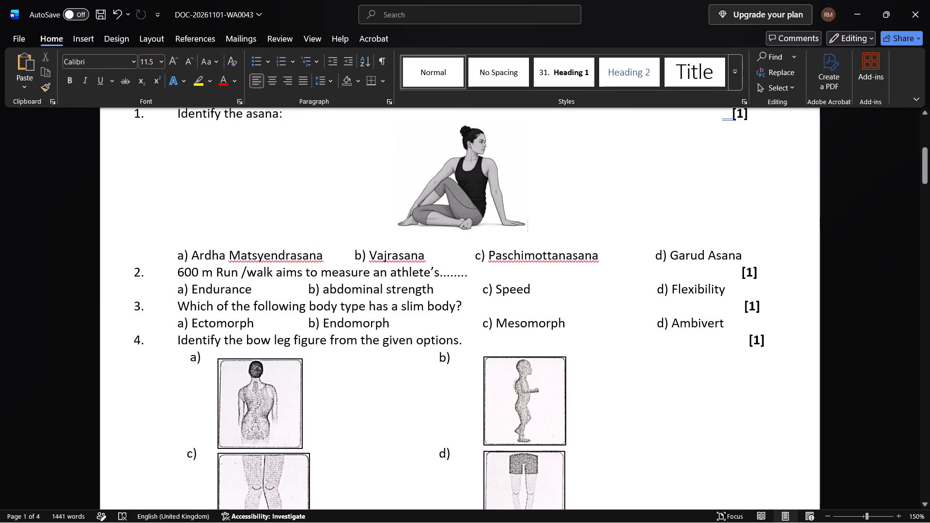
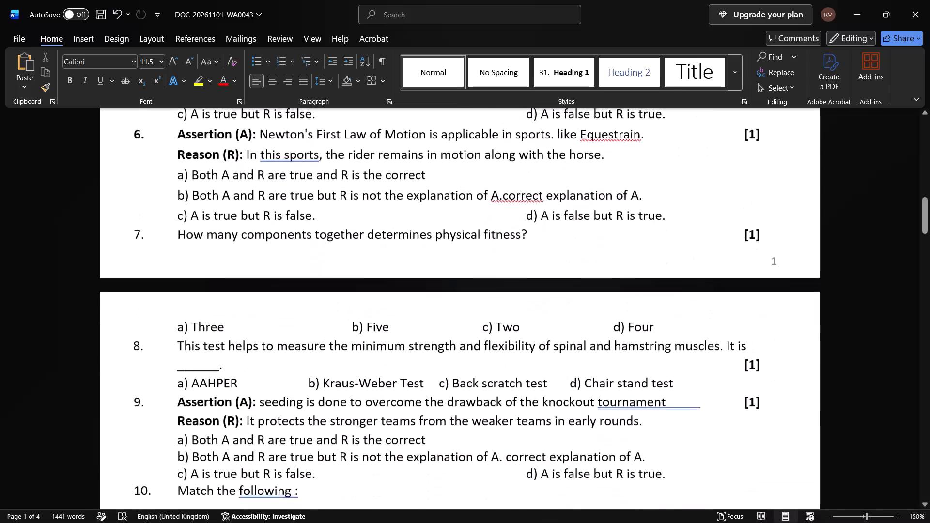
Return to question 1 and examine its greyscale asana picture, the available picture formatting options, and the layout of questions 1 to 4.
{"action": "scroll", "coordinate": [558, 159], "scroll_direction": "up", "scroll_amount": 1}
{"action": "left_click", "coordinate": [483, 191]}
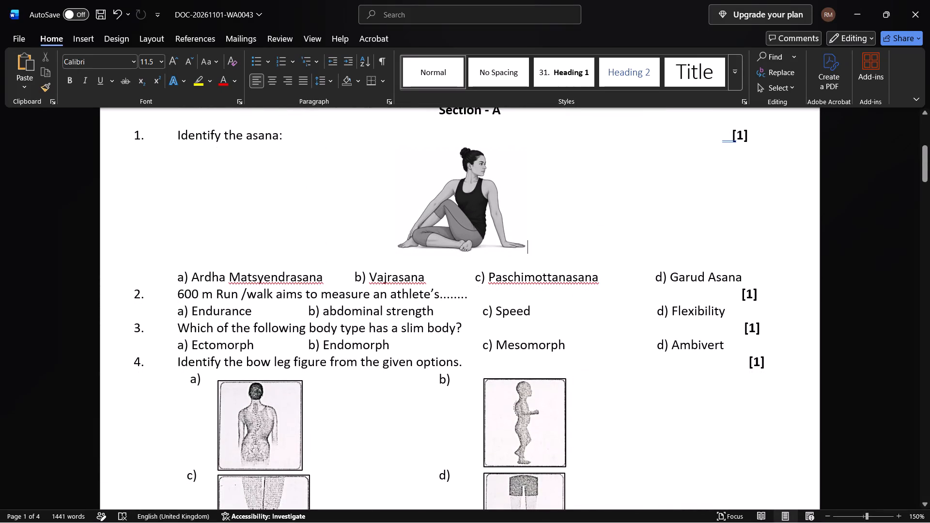
{"action": "left_click", "coordinate": [430, 32]}
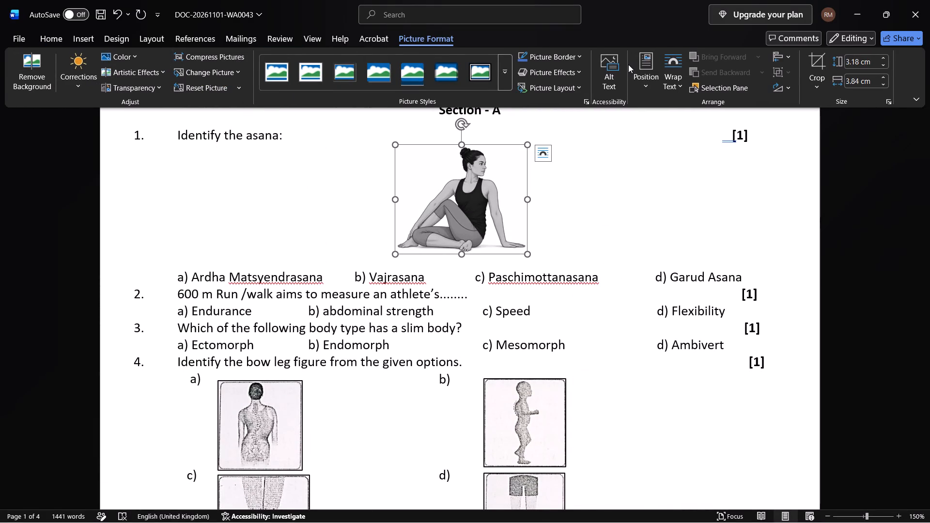
{"action": "left_click", "coordinate": [674, 165]}
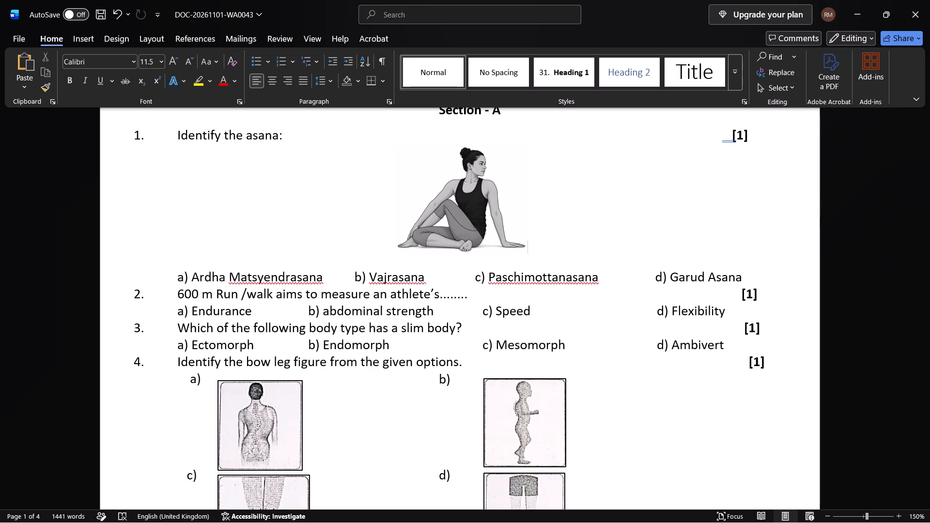
{"action": "left_click", "coordinate": [459, 200]}
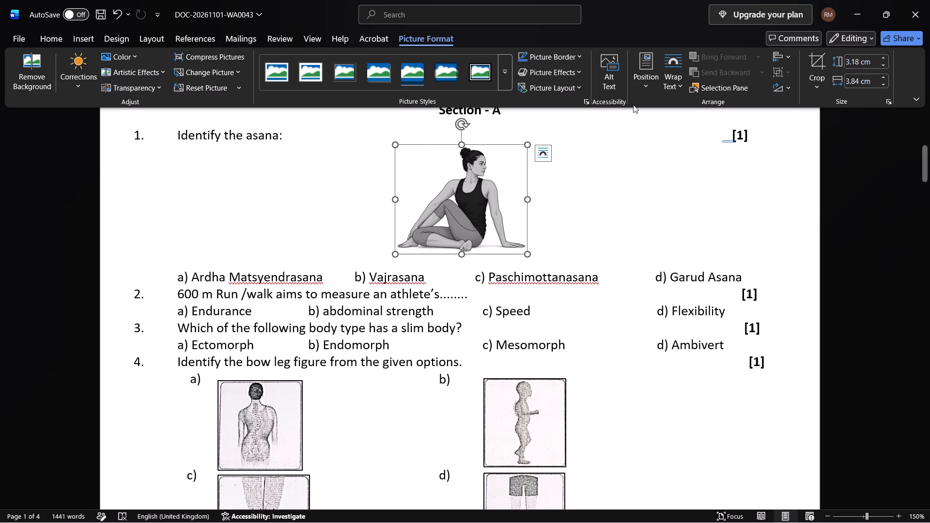
{"action": "left_click", "coordinate": [583, 195]}
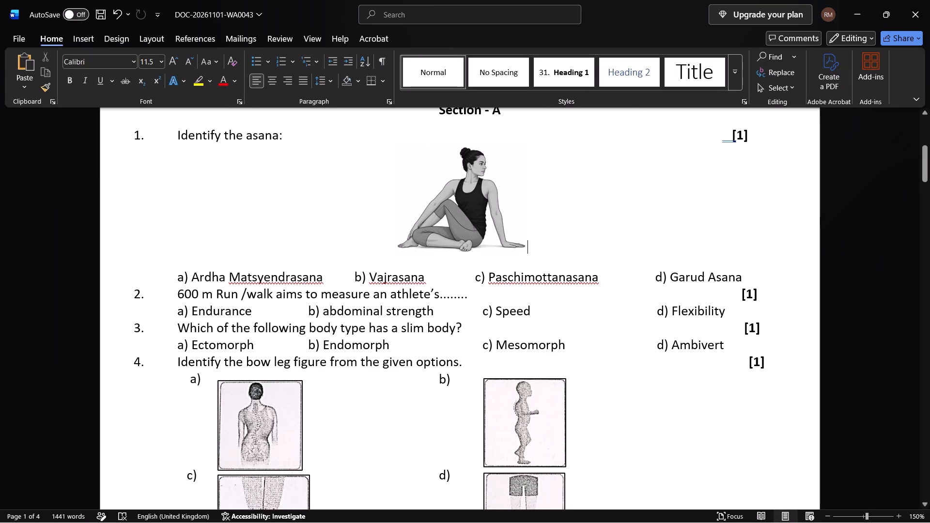
{"action": "left_click", "coordinate": [678, 222]}
{"action": "left_click", "coordinate": [610, 315]}
{"action": "scroll", "coordinate": [535, 184], "scroll_direction": "up", "scroll_amount": 4, "text": "ctrl"}
{"action": "scroll", "coordinate": [535, 184], "scroll_direction": "down", "scroll_amount": 3, "text": "ctrl"}
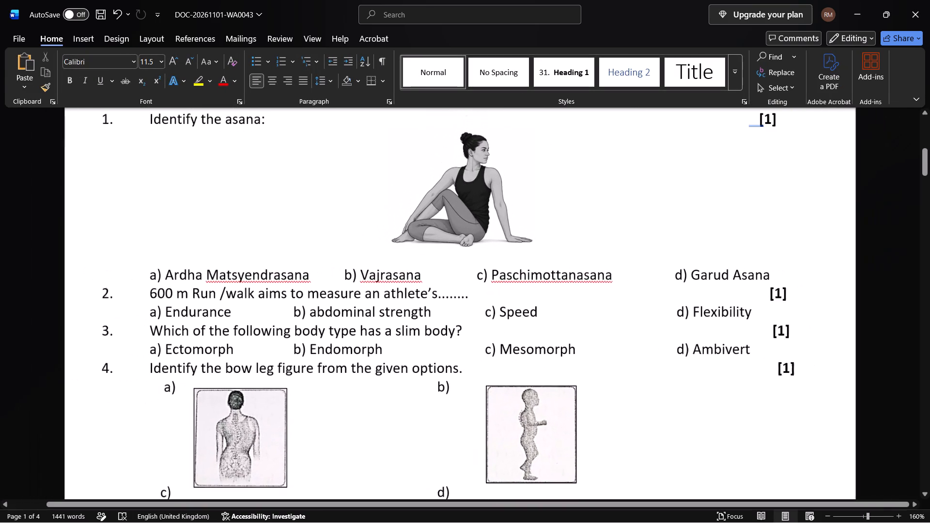
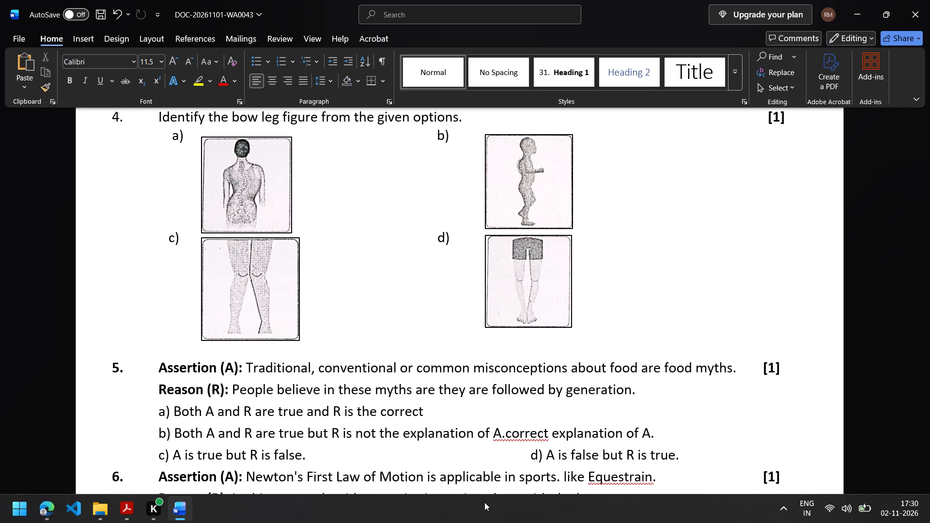
Replace question 2's wording with "League tournament is also known as ........".
{"action": "scroll", "coordinate": [434, 400], "scroll_direction": "up", "scroll_amount": 1}
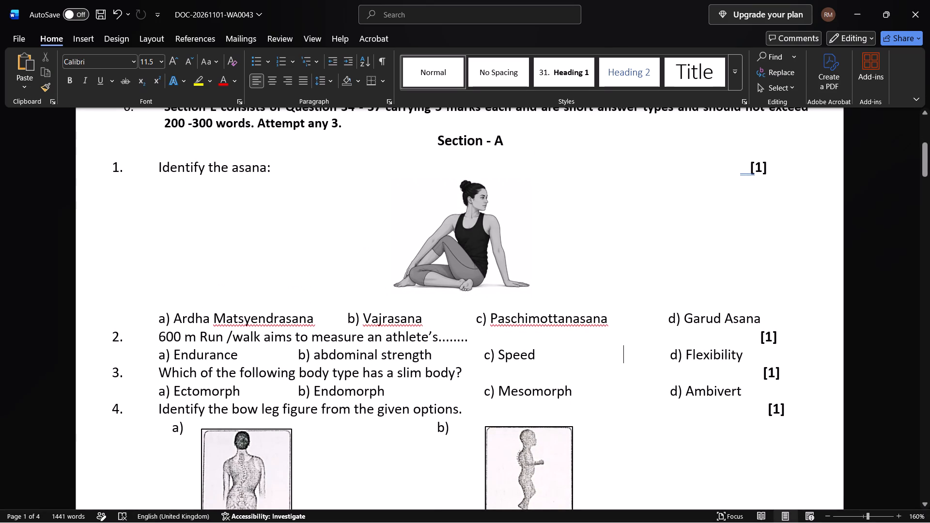
{"action": "left_click_drag", "start_coordinate": [471, 338], "coordinate": [386, 337]}
{"action": "left_click", "coordinate": [303, 333]}
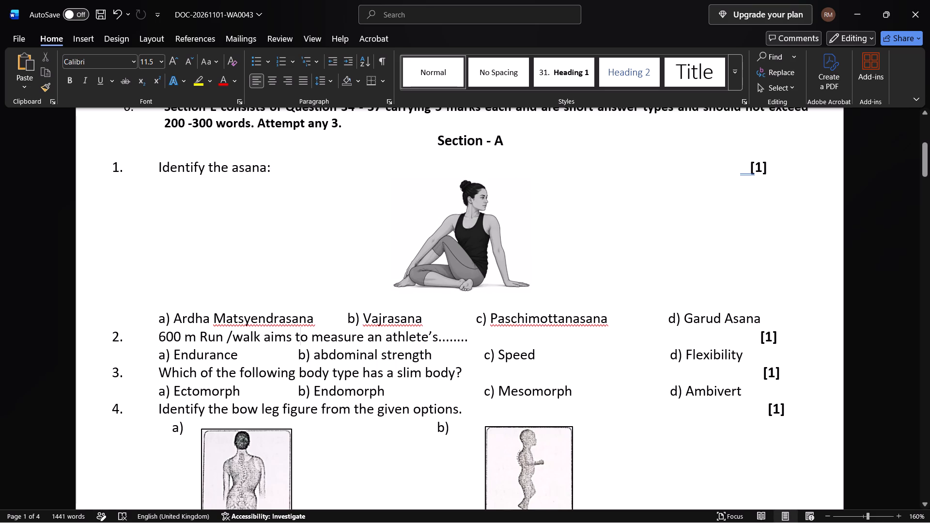
{"action": "left_click_drag", "start_coordinate": [468, 341], "coordinate": [166, 337]}
{"action": "key", "text": "shift+l"}
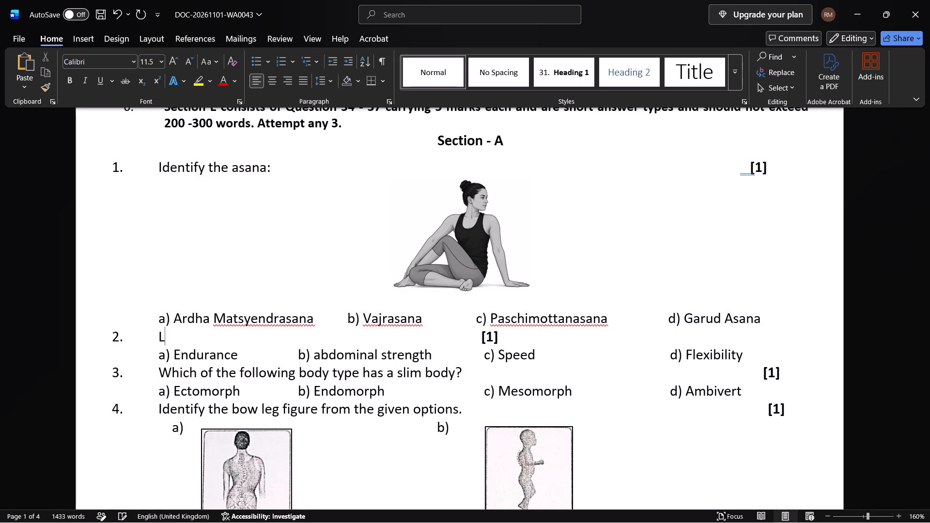
{"action": "key", "text": "r"}
{"action": "key", "text": "BackSpace"}
{"action": "type", "text": "eague"}
{"action": "key", "text": "space"}
{"action": "key", "text": "shift+t"}
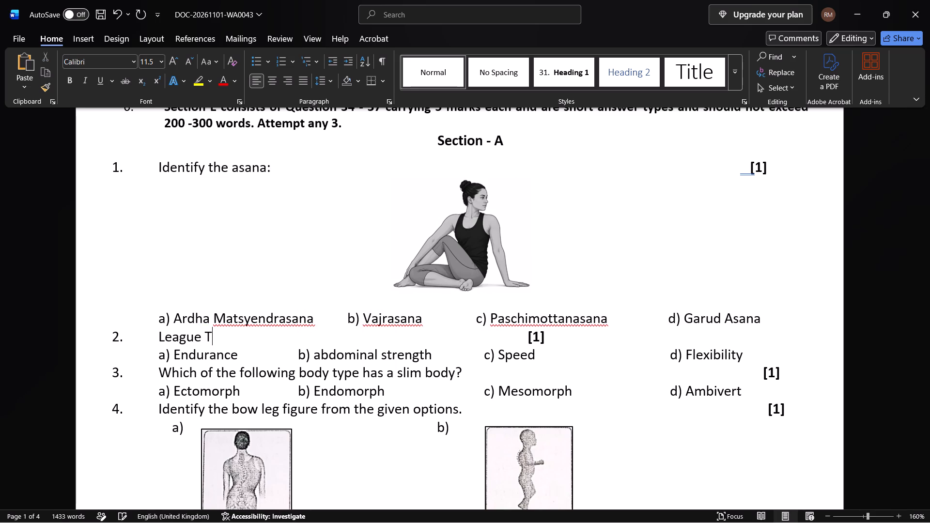
{"action": "key", "text": "BackSpace"}
{"action": "type", "text": "tournament is also knoe"}
{"action": "key", "text": "BackSpace"}
{"action": "type", "text": "wn as"}
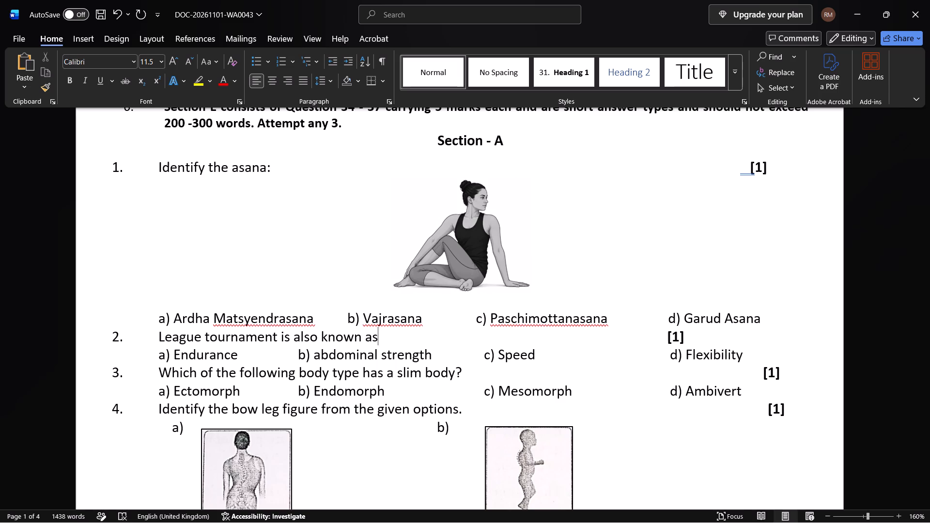
{"action": "key", "text": "space"}
{"action": "type", "text": "........"}
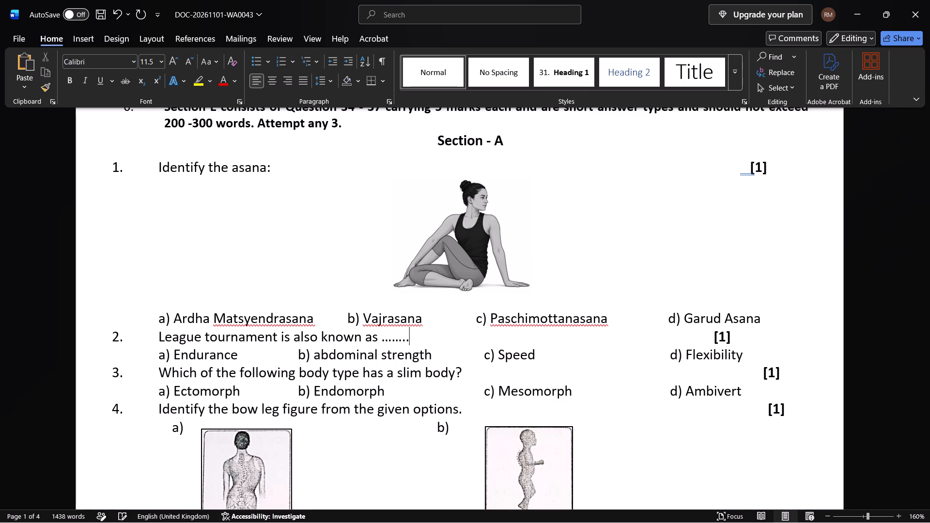
Replace question 2's options a) and b) with "Knockout" and "Combination".
{"action": "left_click", "coordinate": [247, 354]}
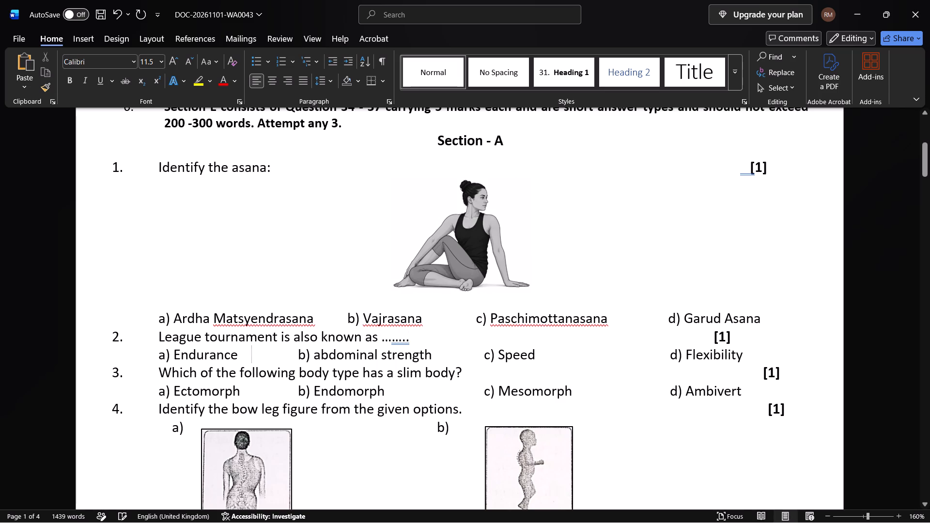
{"action": "key", "text": "Left"}
{"action": "key", "text": "Left"}
{"action": "key", "text": "BackSpace"}
{"action": "key", "text": "BackSpace"}
{"action": "key", "text": "BackSpace"}
{"action": "key", "text": "BackSpace"}
{"action": "key", "text": "BackSpace"}
{"action": "key", "text": "BackSpace"}
{"action": "key", "text": "BackSpace"}
{"action": "key", "text": "BackSpace"}
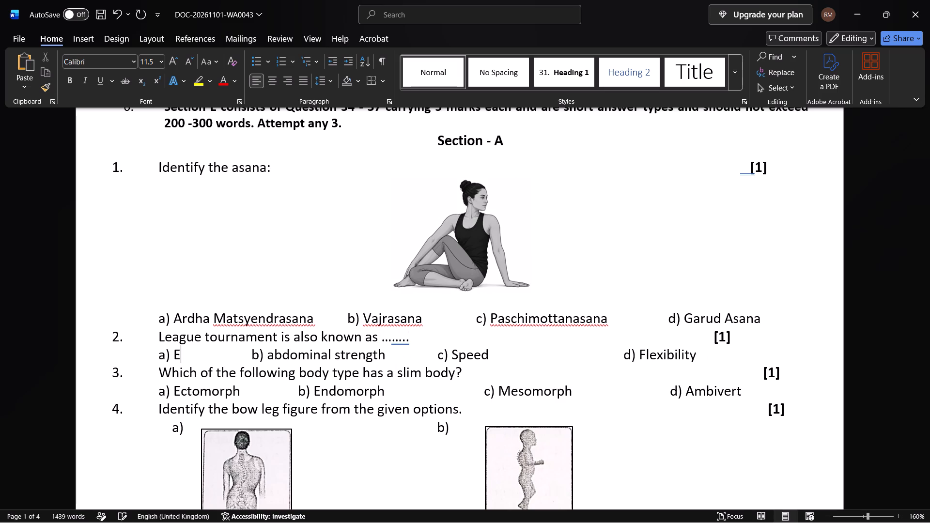
{"action": "key", "text": "BackSpace"}
{"action": "type", "text": "Know"}
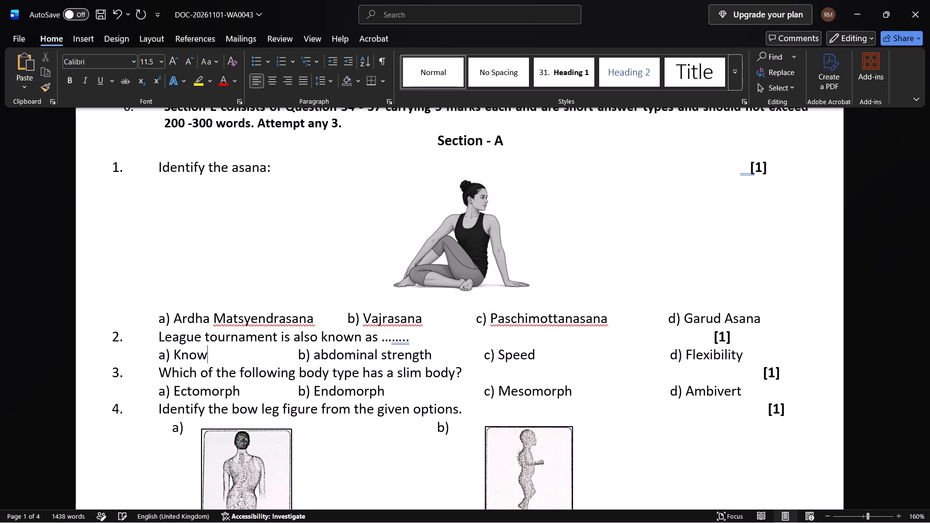
{"action": "key", "text": "BackSpace"}
{"action": "type", "text": "ckout"}
{"action": "left_click_drag", "start_coordinate": [437, 358], "coordinate": [322, 353]}
{"action": "type", "text": "Combination"}
Replace question 2's options c) and d) with "Round Robin" and "Consolation".
{"action": "left_click_drag", "start_coordinate": [495, 352], "coordinate": [450, 353]}
{"action": "type", "text": "Round"}
{"action": "key", "text": "space"}
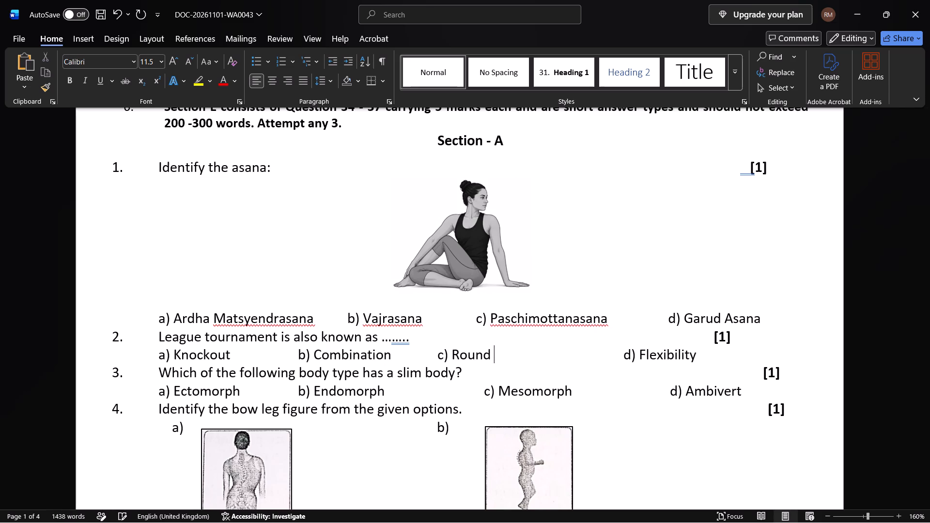
{"action": "type", "text": "ROn"}
{"action": "key", "text": "BackSpace"}
{"action": "key", "text": "BackSpace"}
{"action": "type", "text": "obin"}
{"action": "left_click_drag", "start_coordinate": [697, 361], "coordinate": [640, 356]}
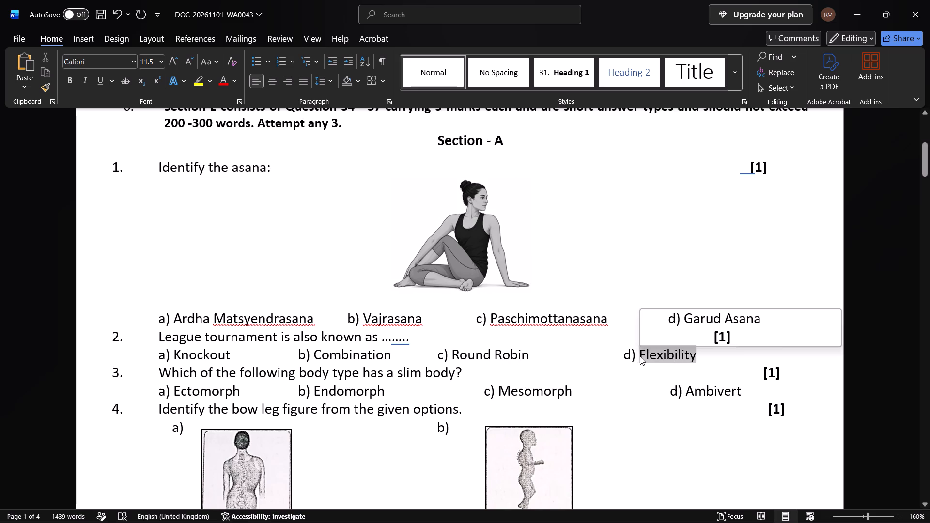
{"action": "key", "text": "shift+c"}
{"action": "type", "text": "onc"}
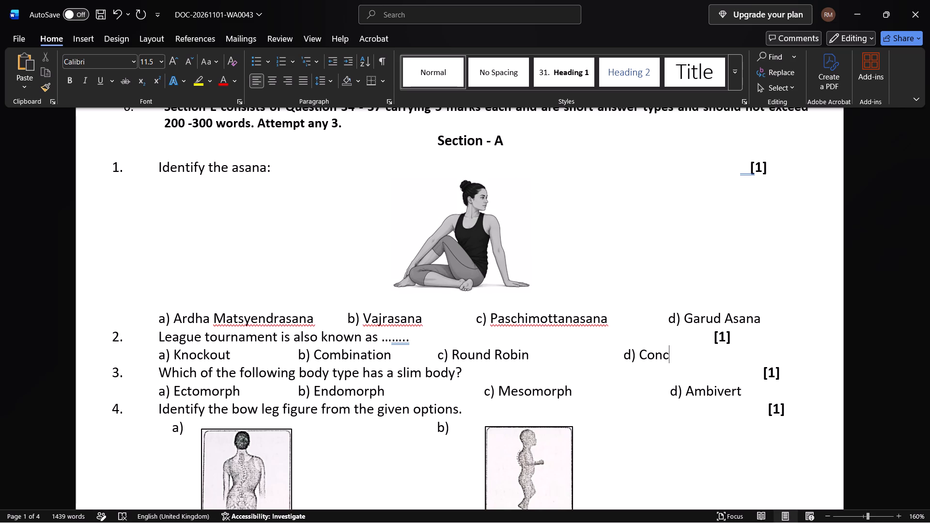
{"action": "key", "text": "BackSpace"}
{"action": "type", "text": "solation"}
Add spaces before question 2's [1] mark to bring it in line with question 3's mark.
{"action": "left_click", "coordinate": [714, 339]}
{"action": "scroll", "coordinate": [590, 367], "scroll_direction": "down", "scroll_amount": 1}
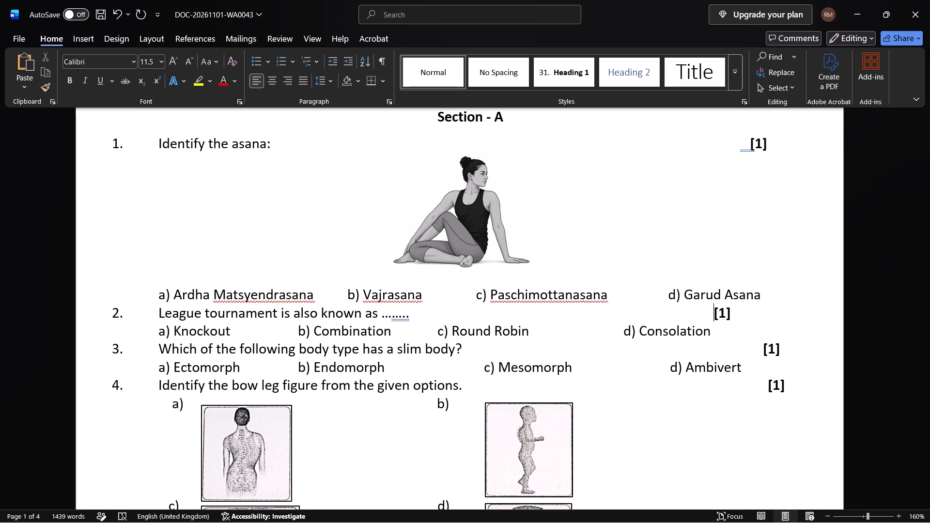
{"action": "key", "text": "b"}
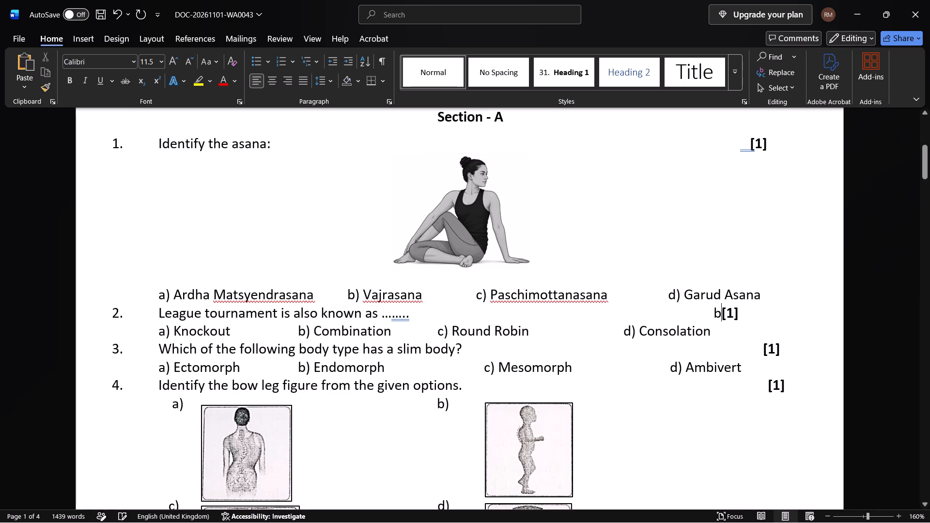
{"action": "key", "text": "BackSpace"}
{"action": "key", "text": "space"}
{"action": "key", "text": "space"}
{"action": "key", "text": "space"}
{"action": "key", "text": "space"}
{"action": "key", "text": "space"}
{"action": "key", "text": "space"}
{"action": "key", "text": "space"}
{"action": "key", "text": "space"}
{"action": "key", "text": "space"}
{"action": "key", "text": "space"}
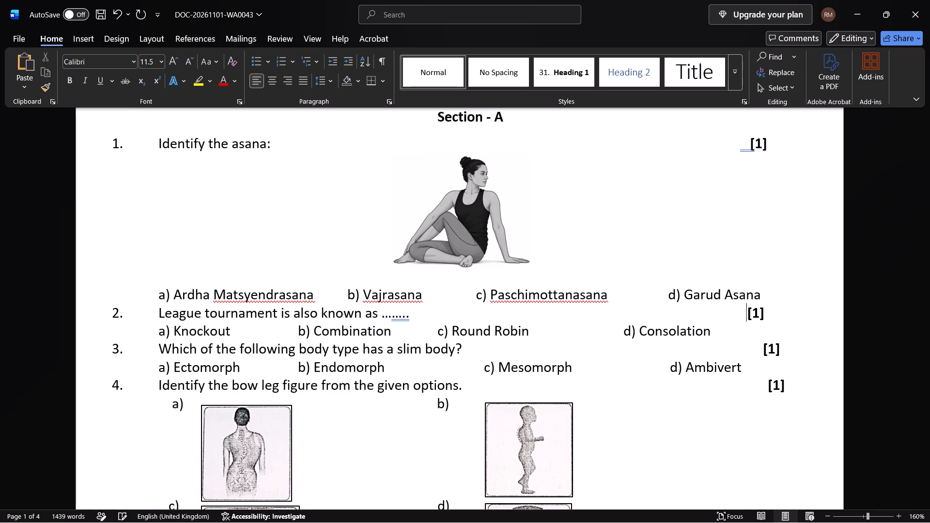
{"action": "key", "text": "space"}
{"action": "key", "text": "space"}
{"action": "key", "text": "space"}
{"action": "key", "text": "space"}
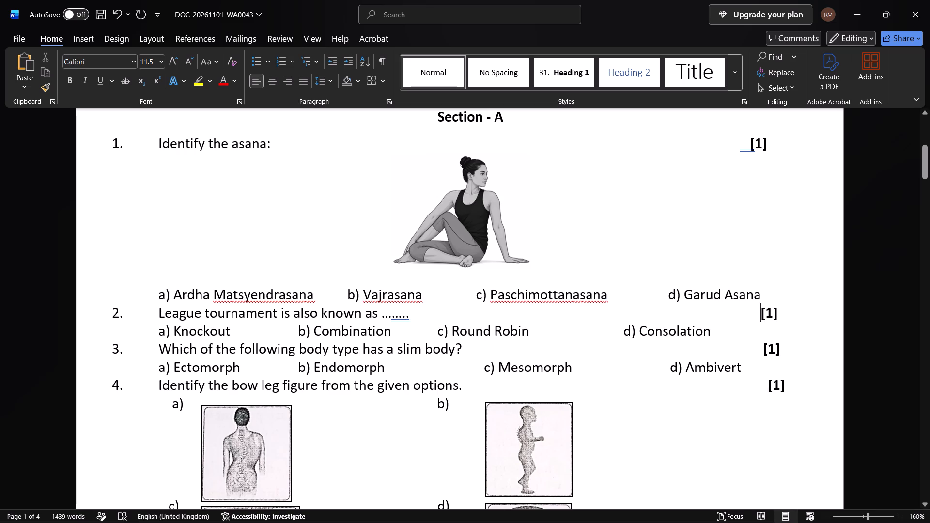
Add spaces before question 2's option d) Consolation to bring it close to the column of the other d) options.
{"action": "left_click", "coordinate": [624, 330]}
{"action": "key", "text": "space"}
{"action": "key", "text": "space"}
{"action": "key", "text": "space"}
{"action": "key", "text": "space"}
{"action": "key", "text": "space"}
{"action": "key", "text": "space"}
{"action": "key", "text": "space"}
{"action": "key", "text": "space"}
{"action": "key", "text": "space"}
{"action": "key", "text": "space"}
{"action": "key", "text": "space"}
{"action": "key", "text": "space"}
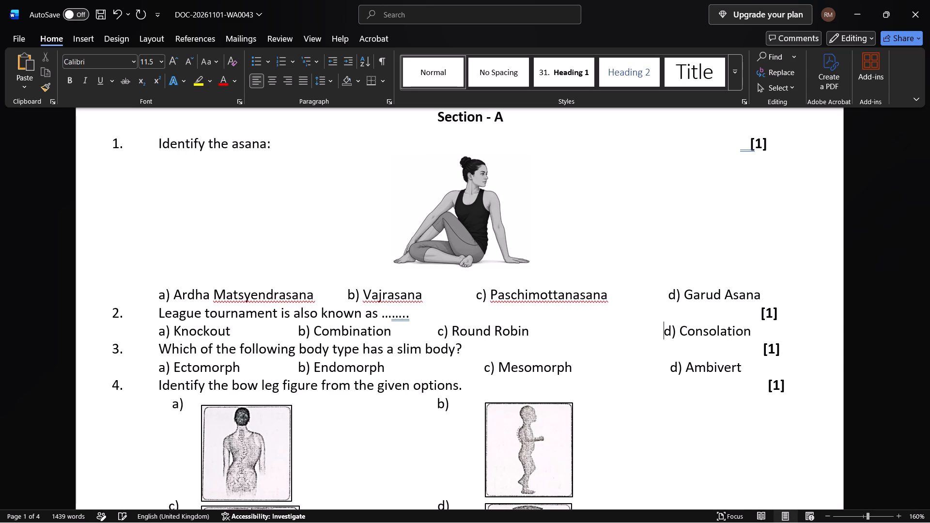
Add spaces before question 2's option c) Round Robin to line it up with question 1's option c).
{"action": "left_click", "coordinate": [438, 328]}
{"action": "key", "text": "space"}
{"action": "key", "text": "space"}
{"action": "key", "text": "space"}
{"action": "key", "text": "space"}
{"action": "key", "text": "space"}
{"action": "key", "text": "space"}
{"action": "key", "text": "space"}
{"action": "key", "text": "space"}
{"action": "key", "text": "space"}
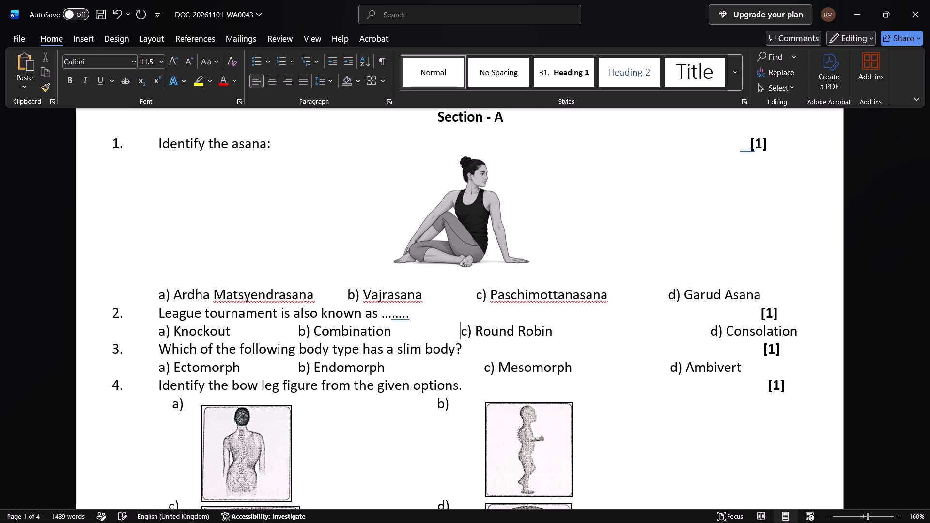
{"action": "key", "text": "space"}
{"action": "key", "text": "space"}
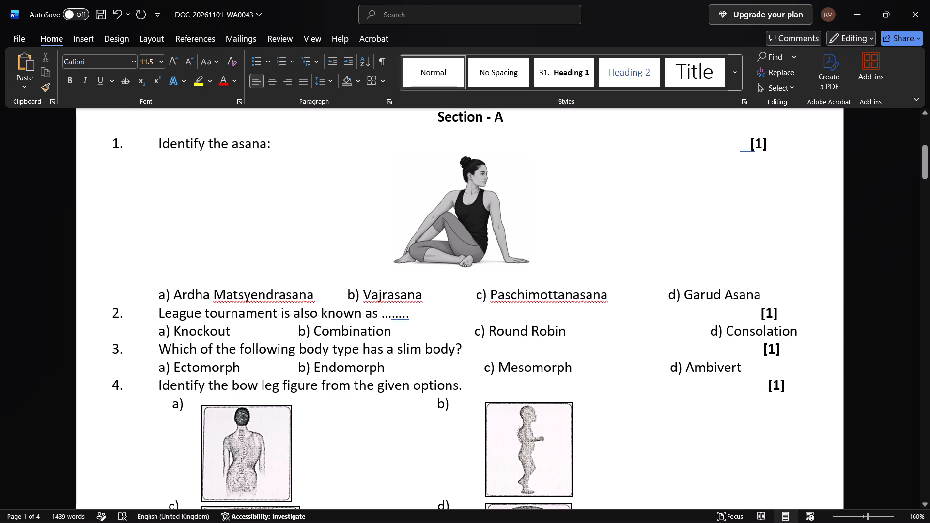
Remove the extra spaces before question 2's option d) Consolation to line it up with question 3's option d).
{"action": "left_click", "coordinate": [713, 331]}
{"action": "key", "text": "BackSpace"}
{"action": "key", "text": "BackSpace"}
{"action": "key", "text": "BackSpace"}
{"action": "key", "text": "BackSpace"}
{"action": "key", "text": "BackSpace"}
{"action": "key", "text": "BackSpace"}
{"action": "key", "text": "BackSpace"}
{"action": "key", "text": "BackSpace"}
{"action": "key", "text": "BackSpace"}
{"action": "key", "text": "BackSpace"}
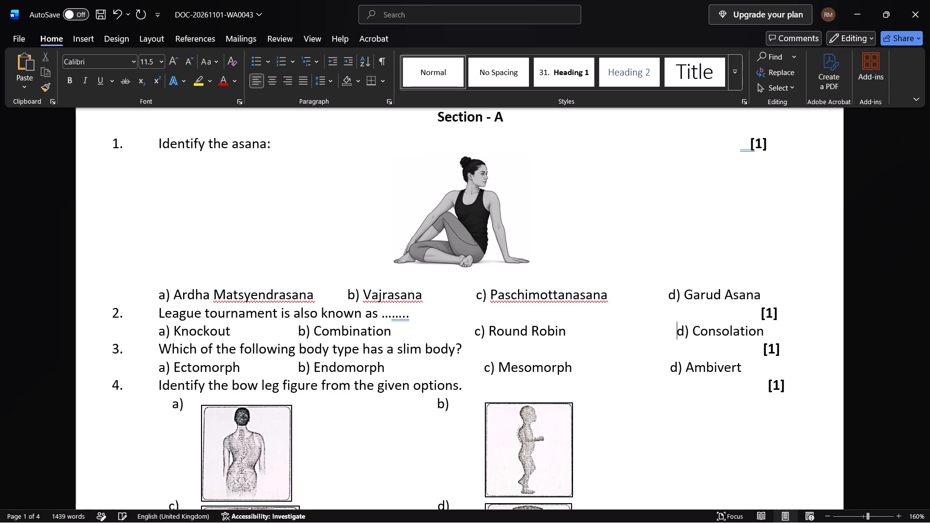
{"action": "key", "text": "BackSpace"}
{"action": "key", "text": "BackSpace"}
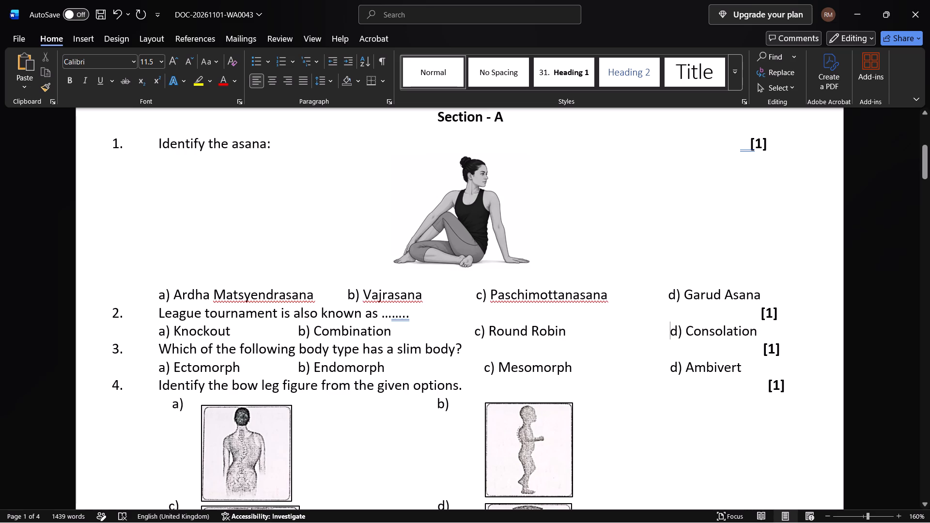
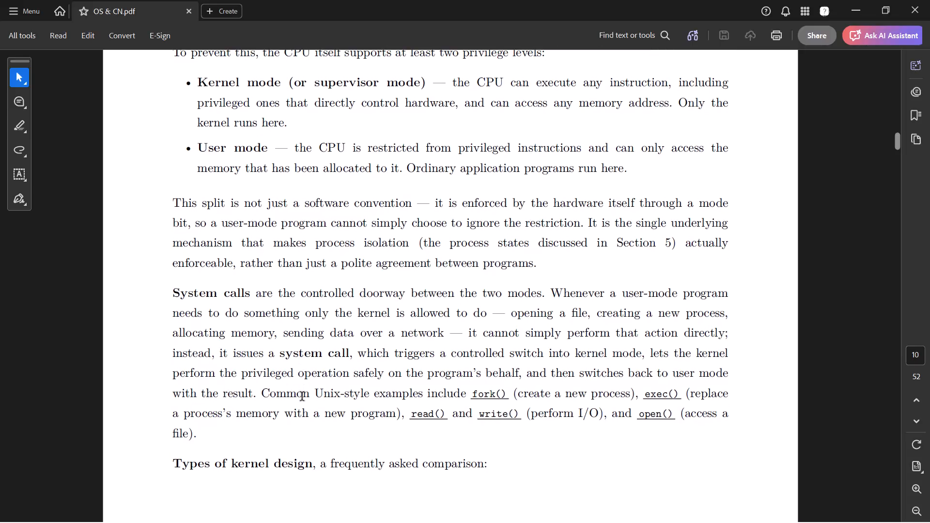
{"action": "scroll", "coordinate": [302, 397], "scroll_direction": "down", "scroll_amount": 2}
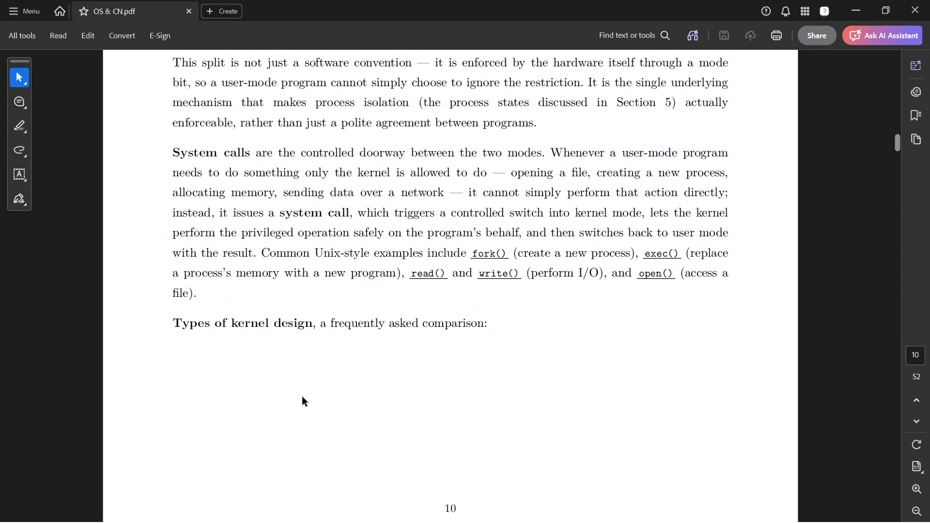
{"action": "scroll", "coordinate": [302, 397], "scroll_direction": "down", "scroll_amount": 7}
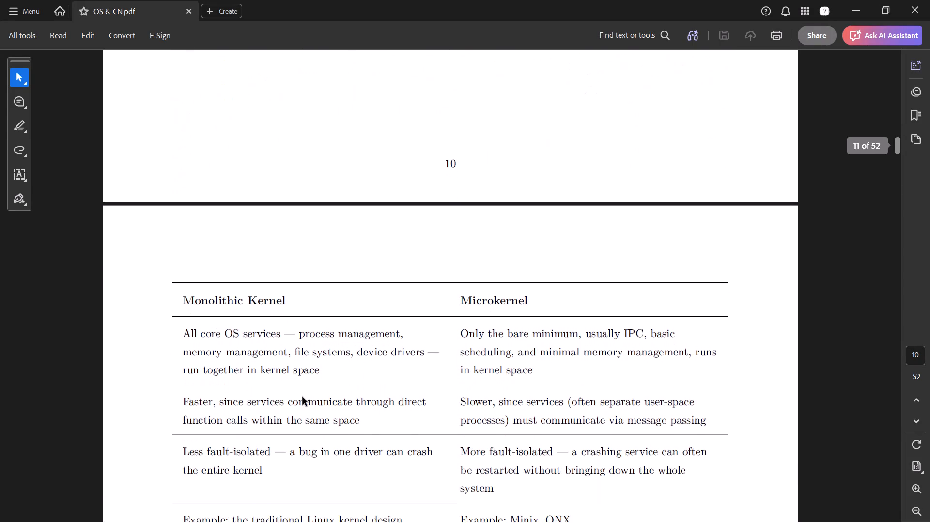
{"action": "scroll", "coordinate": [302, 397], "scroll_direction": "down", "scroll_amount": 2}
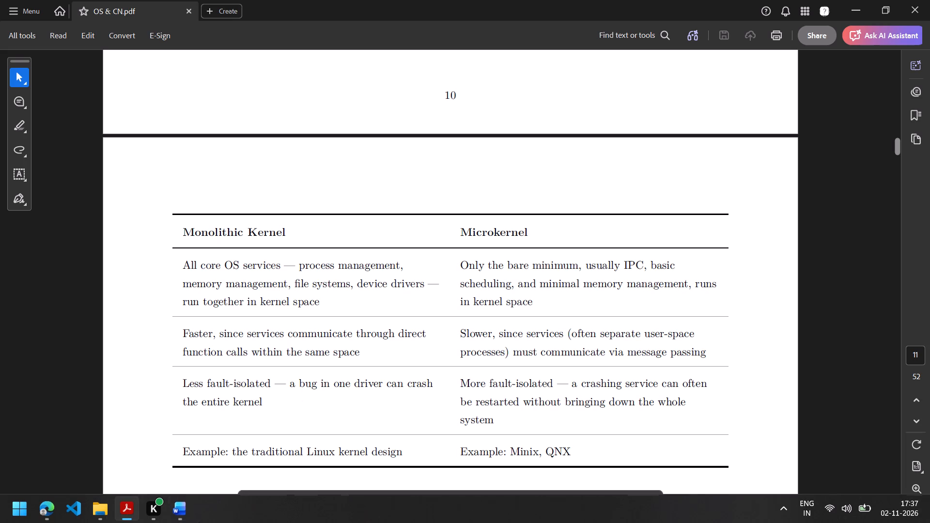
Switch to the Word question paper and replace question 3's body type wording with "Lordosis is a problem of?".
{"action": "left_click", "coordinate": [174, 514]}
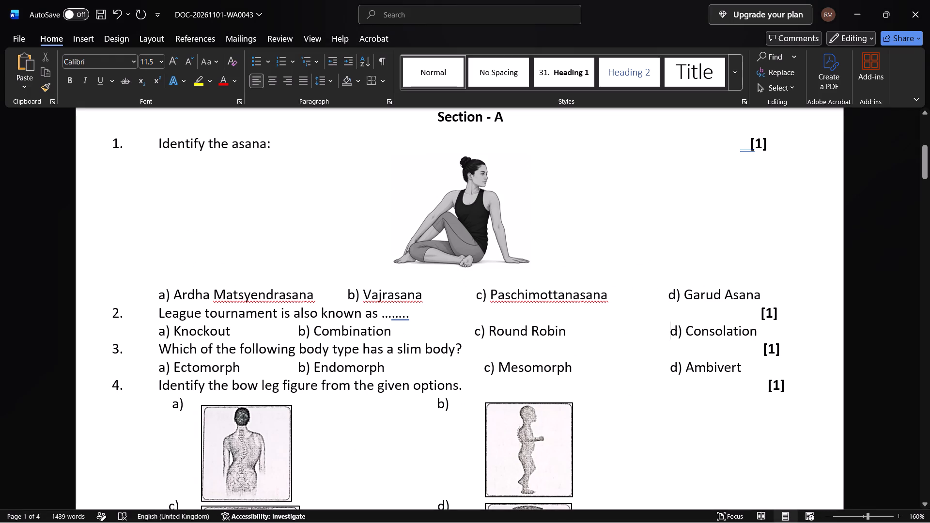
{"action": "left_click_drag", "start_coordinate": [455, 349], "coordinate": [167, 351]}
{"action": "type", "text": "Lo"}
{"action": "key", "text": "r"}
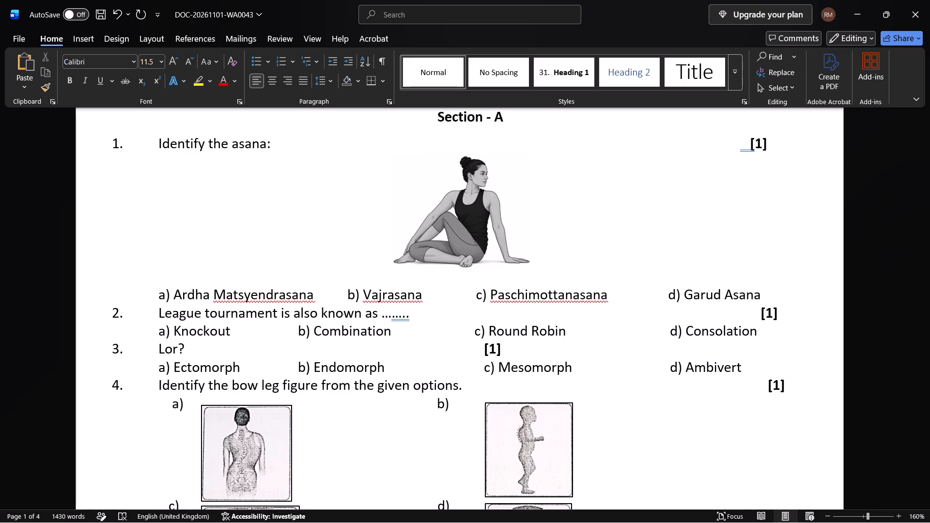
{"action": "key", "text": "d"}
{"action": "type", "text": "osis"}
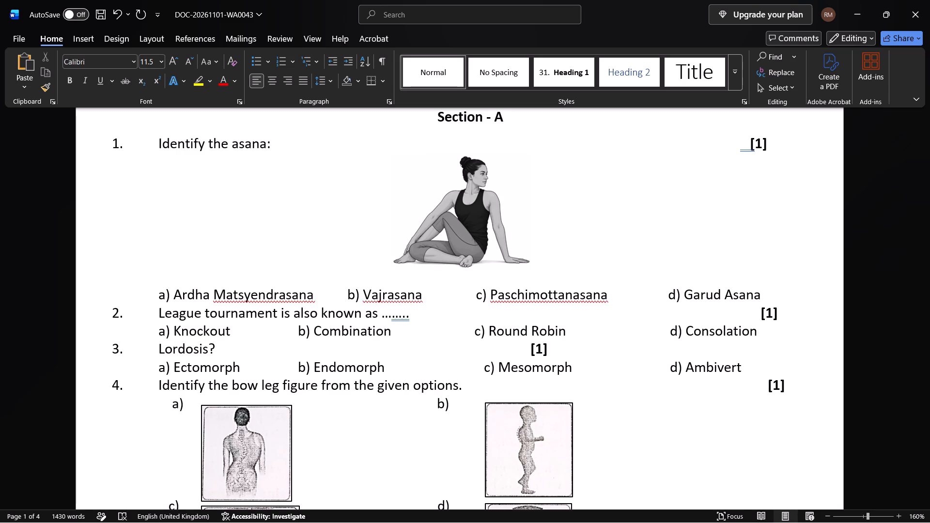
{"action": "key", "text": "space"}
{"action": "type", "text": "is a b"}
{"action": "key", "text": "BackSpace"}
{"action": "type", "text": "problem of"}
{"action": "key", "text": "space"}
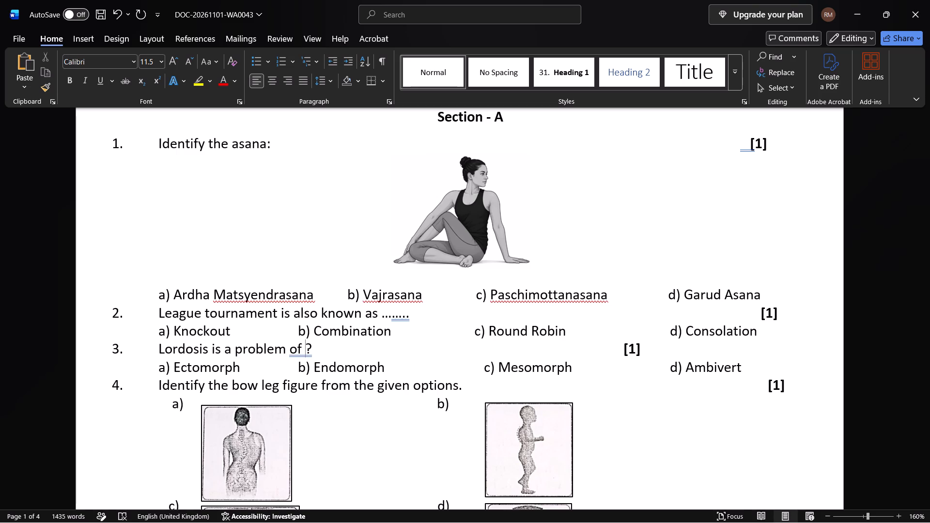
{"action": "key", "text": "BackSpace"}
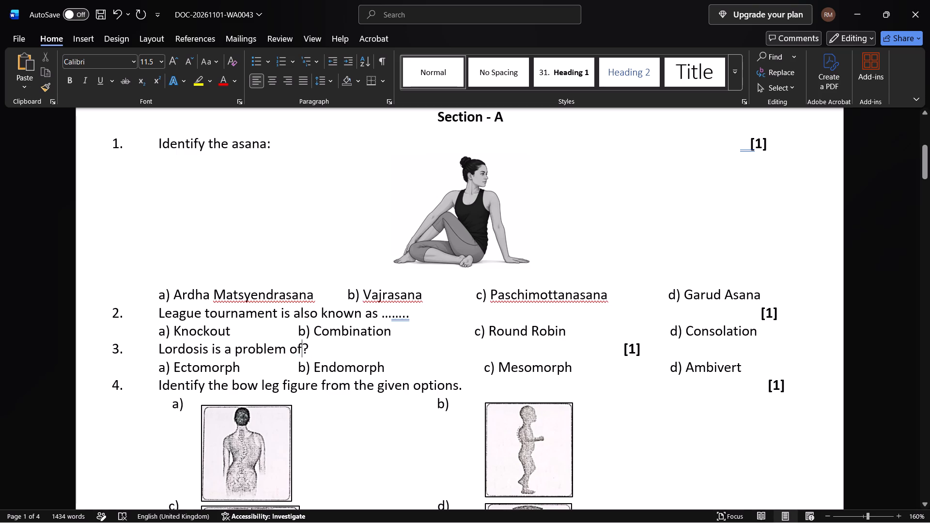
Replace question 3's options a) and b) with "Lower back" and "Middle back".
{"action": "left_click_drag", "start_coordinate": [243, 371], "coordinate": [177, 367]}
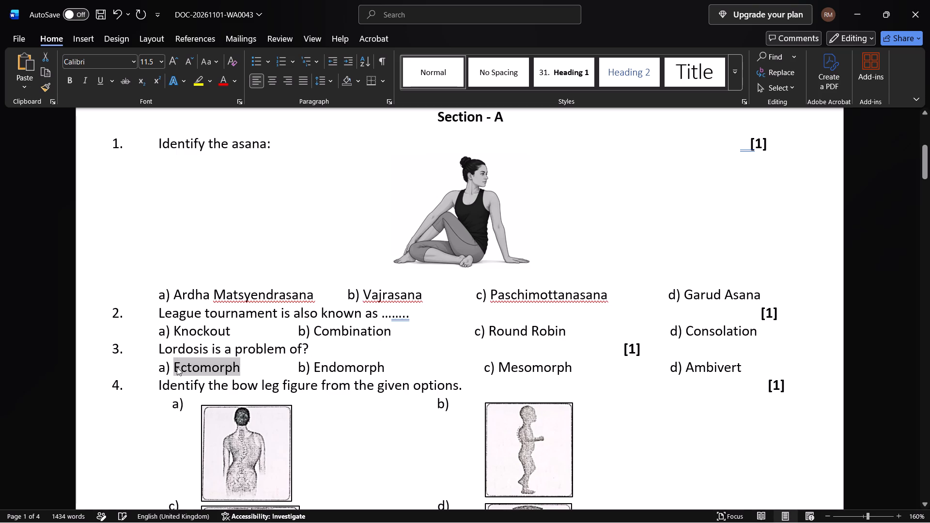
{"action": "type", "text": "Lower Ba"}
{"action": "key", "text": "BackSpace"}
{"action": "key", "text": "BackSpace"}
{"action": "type", "text": "back"}
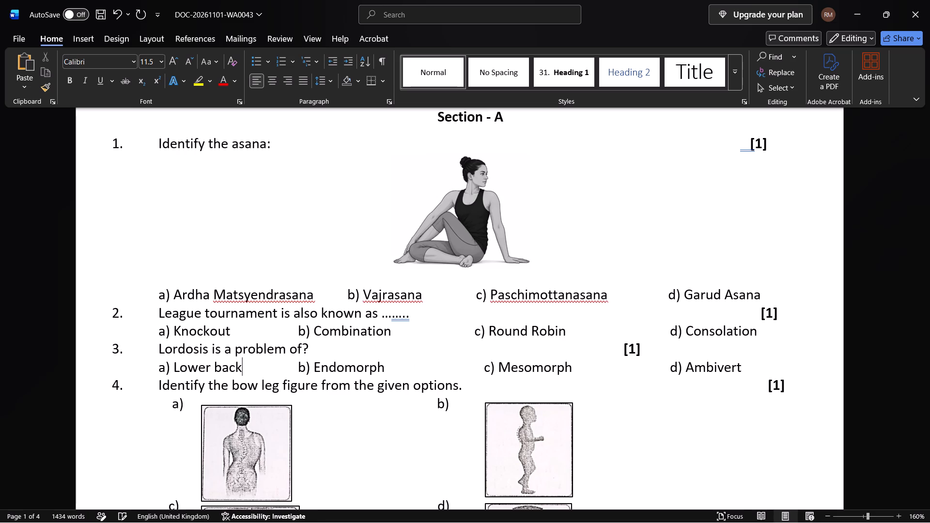
{"action": "left_click_drag", "start_coordinate": [385, 366], "coordinate": [312, 364]}
{"action": "type", "text": "Middle"}
{"action": "key", "text": "space"}
{"action": "type", "text": "back"}
Replace question 3's options c) and d) with "Upper back" and "Shoulders".
{"action": "left_click_drag", "start_coordinate": [572, 372], "coordinate": [503, 371]}
{"action": "type", "text": "Upper B"}
{"action": "key", "text": "BackSpace"}
{"action": "type", "text": "back"}
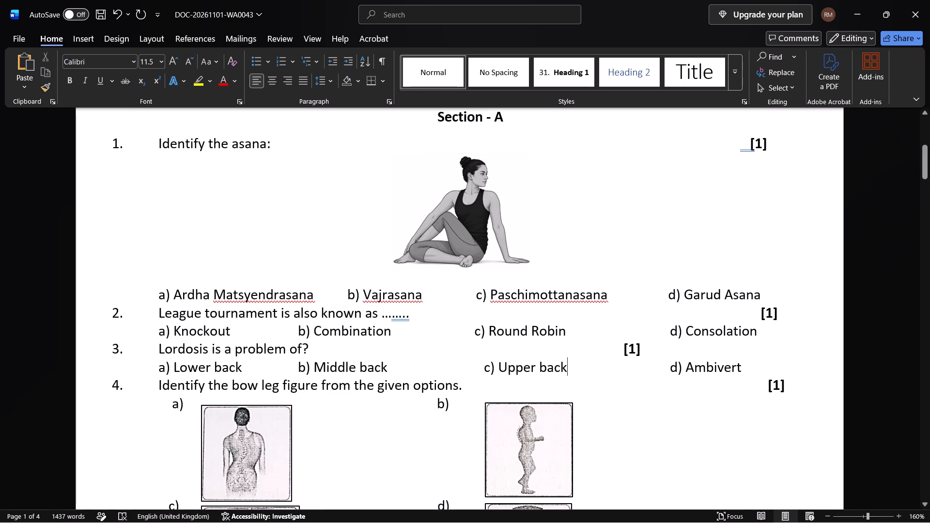
{"action": "left_click_drag", "start_coordinate": [746, 367], "coordinate": [685, 368]}
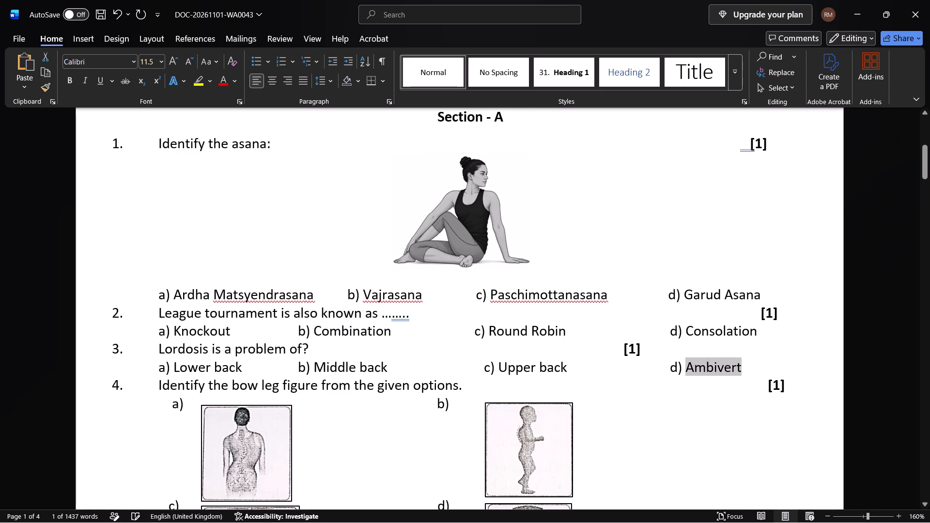
{"action": "type", "text": "Sho"}
{"action": "type", "text": "ulders"}
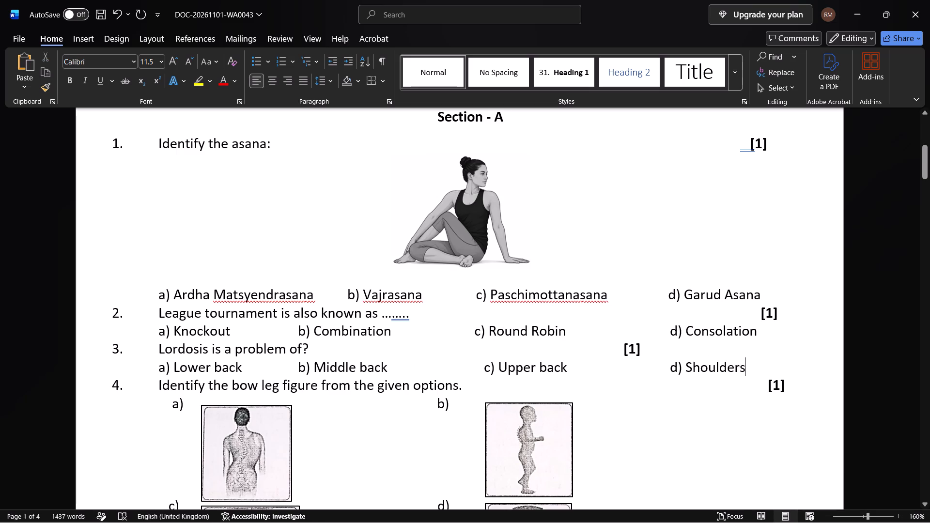
Review the Section A questions from the asana question through question 8, checking their wording, options and mark placement.
{"action": "scroll", "coordinate": [726, 395], "scroll_direction": "down", "scroll_amount": 1}
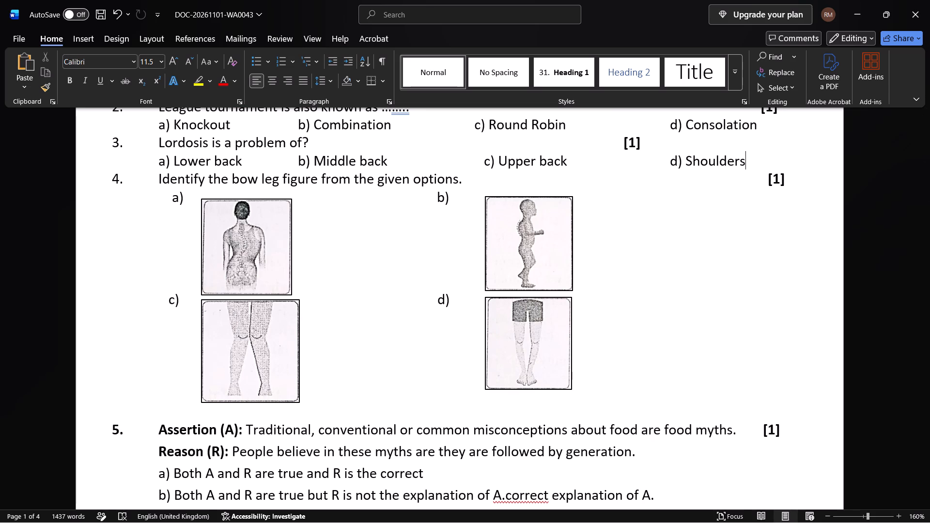
{"action": "scroll", "coordinate": [726, 395], "scroll_direction": "down", "scroll_amount": 1}
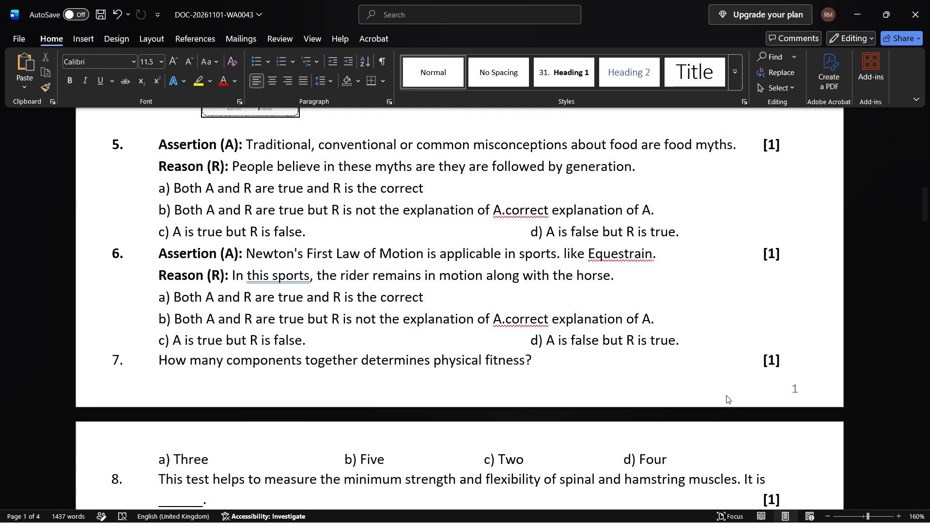
{"action": "scroll", "coordinate": [726, 395], "scroll_direction": "up", "scroll_amount": 2}
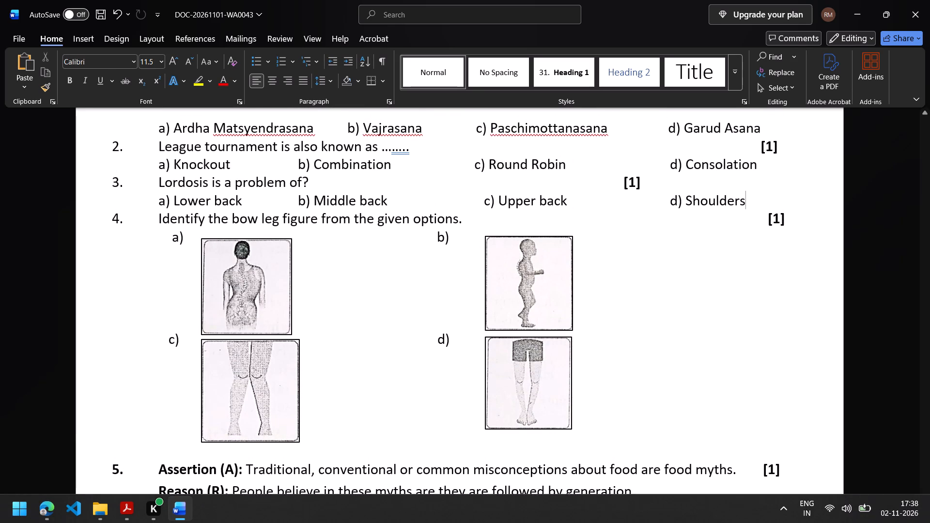
{"action": "scroll", "coordinate": [202, 410], "scroll_direction": "down", "scroll_amount": 1}
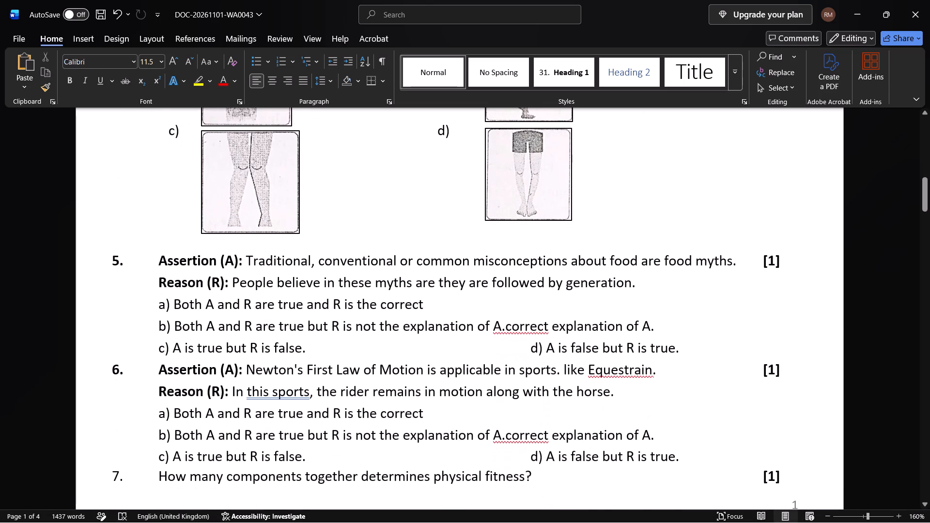
{"action": "scroll", "coordinate": [202, 410], "scroll_direction": "down", "scroll_amount": 1}
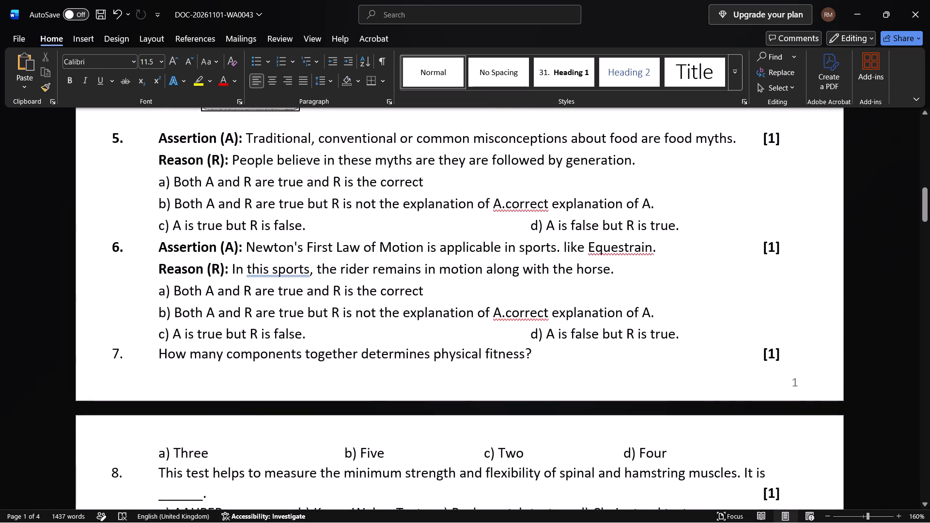
{"action": "scroll", "coordinate": [202, 410], "scroll_direction": "up", "scroll_amount": 1}
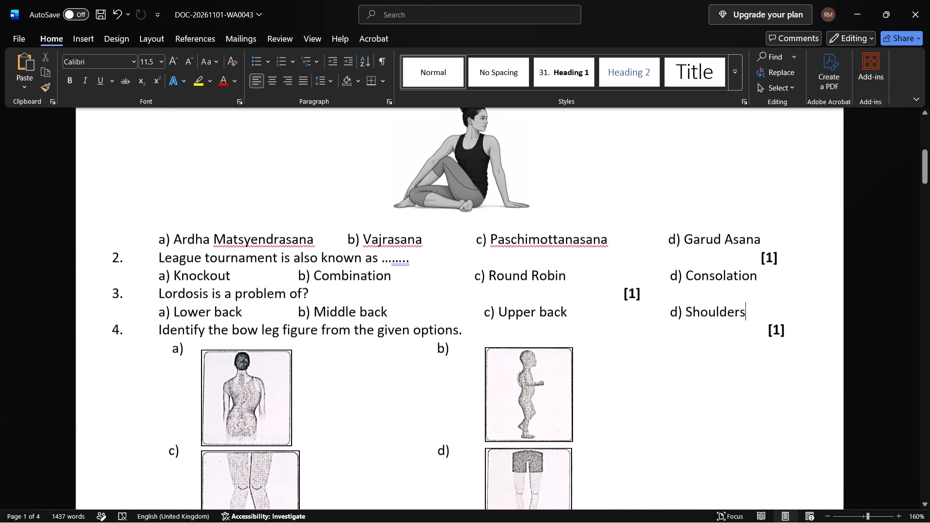
{"action": "scroll", "coordinate": [202, 410], "scroll_direction": "up", "scroll_amount": 1}
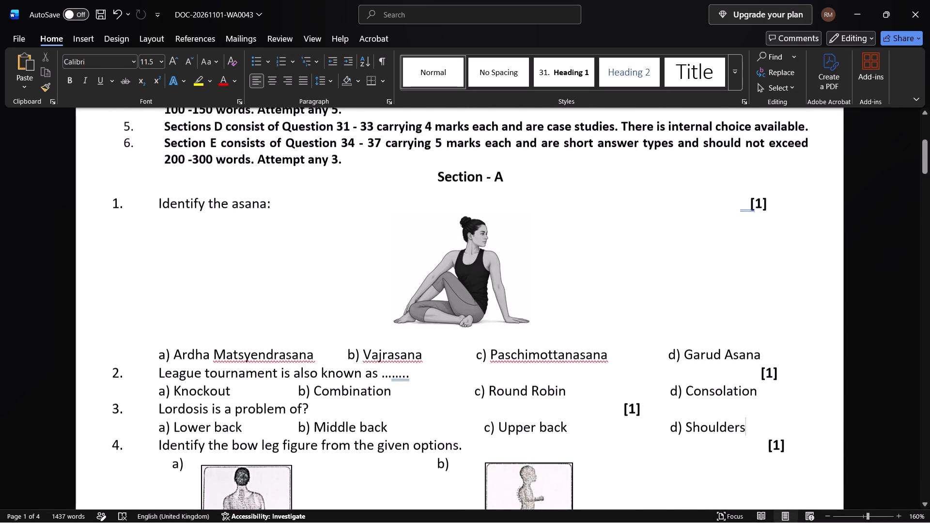
{"action": "scroll", "coordinate": [202, 410], "scroll_direction": "up", "scroll_amount": 1}
{"action": "scroll", "coordinate": [202, 410], "scroll_direction": "down", "scroll_amount": 1}
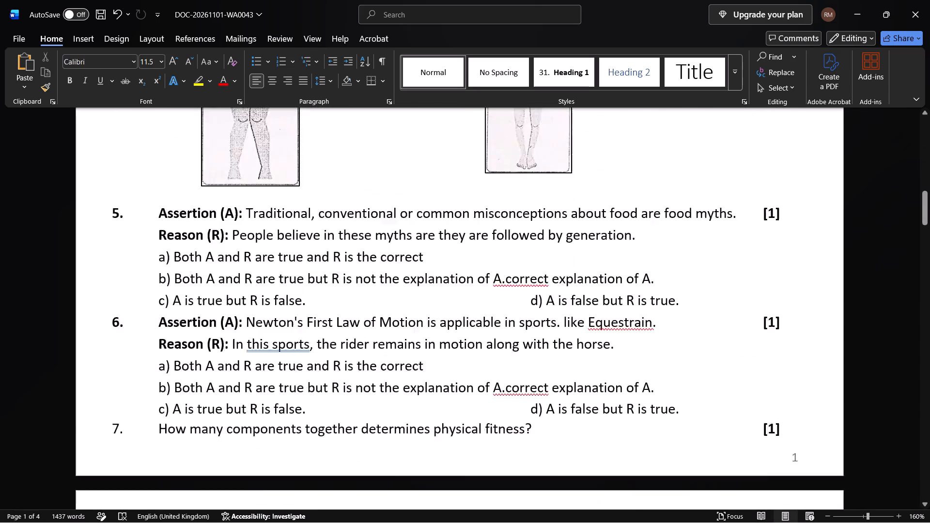
{"action": "scroll", "coordinate": [202, 410], "scroll_direction": "down", "scroll_amount": 1}
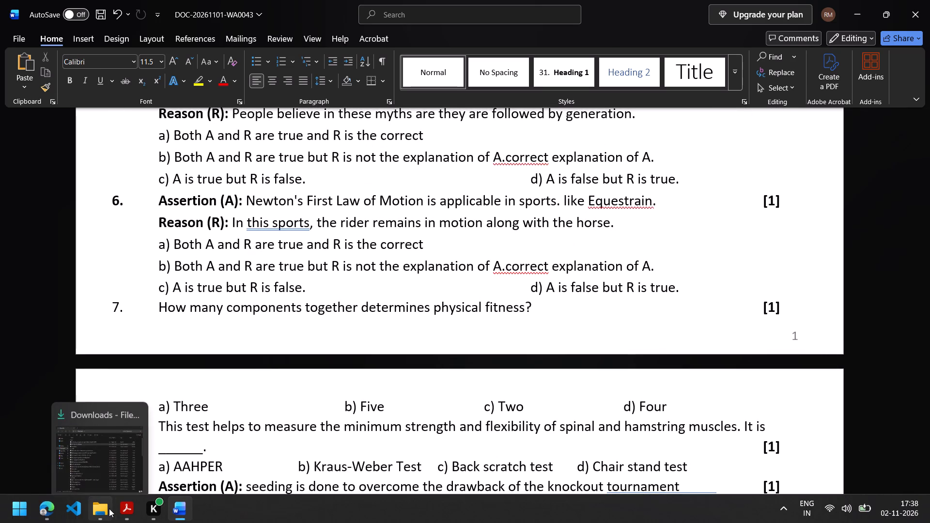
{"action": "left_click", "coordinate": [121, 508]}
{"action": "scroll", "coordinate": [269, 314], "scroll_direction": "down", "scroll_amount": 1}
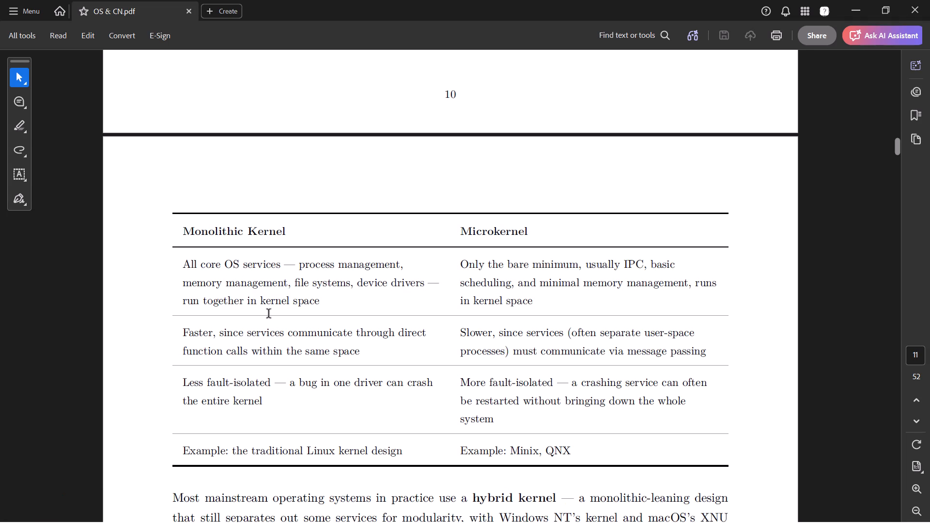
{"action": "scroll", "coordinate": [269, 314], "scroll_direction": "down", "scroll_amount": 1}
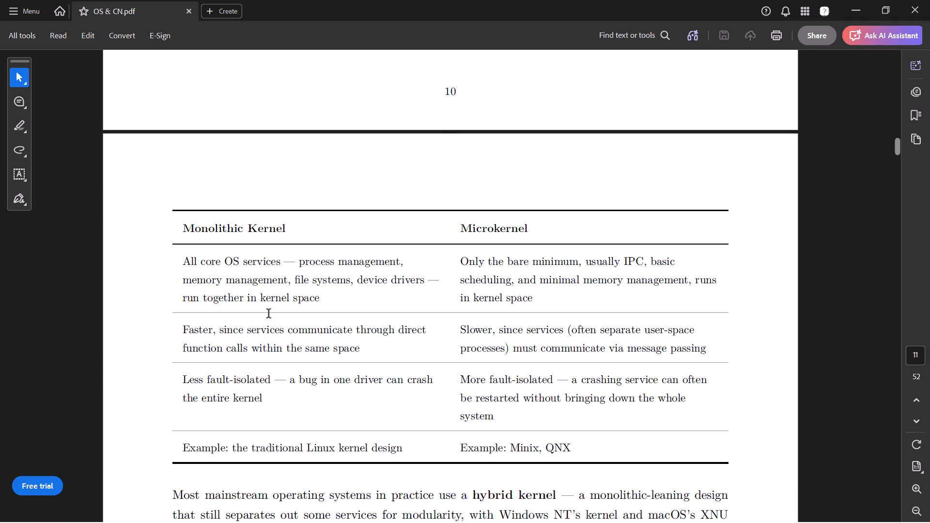
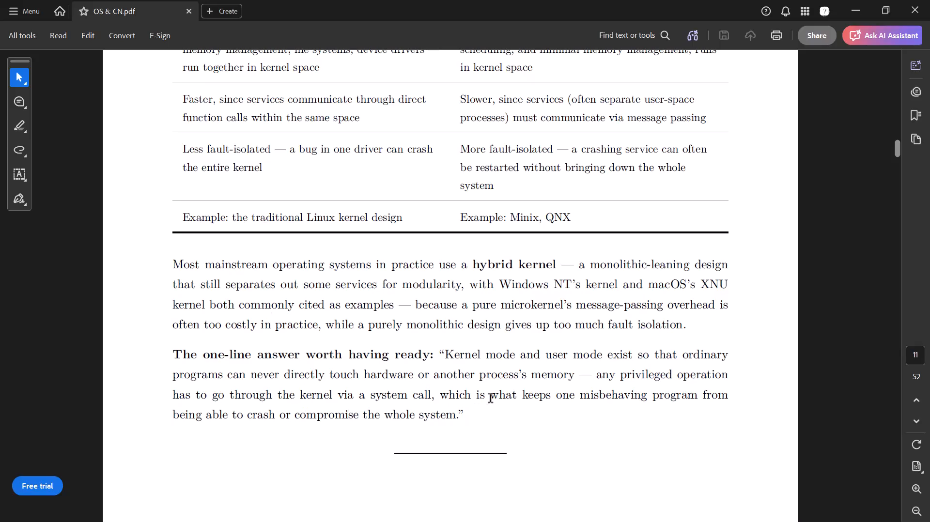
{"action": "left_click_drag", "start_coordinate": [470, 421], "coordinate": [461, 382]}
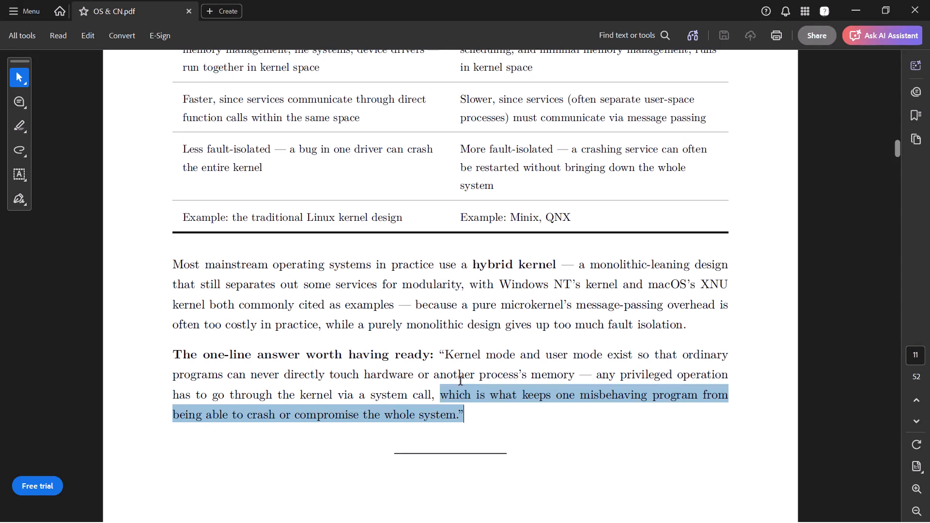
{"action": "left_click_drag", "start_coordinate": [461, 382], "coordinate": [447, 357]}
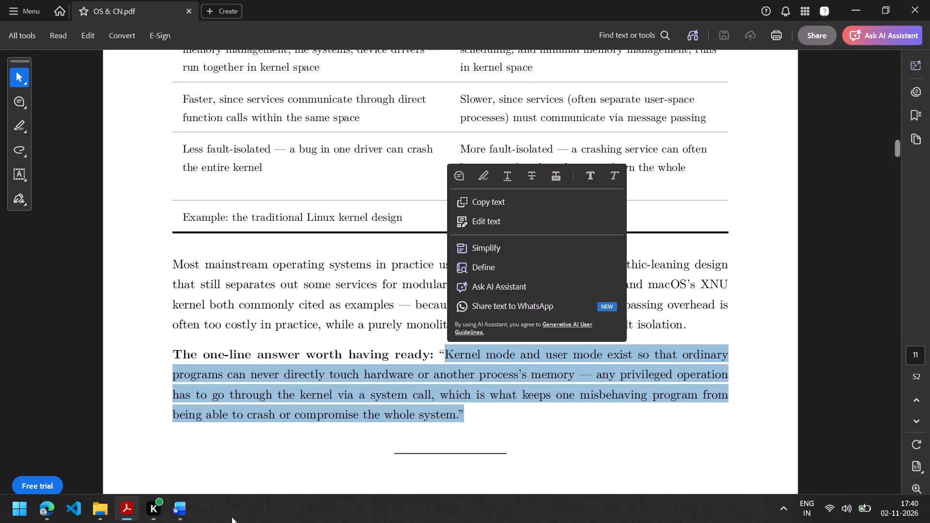
Switch to the Word question paper and replace question 5's assertion text with "In Osteoporosis the bone become weak.".
{"action": "left_click", "coordinate": [187, 506]}
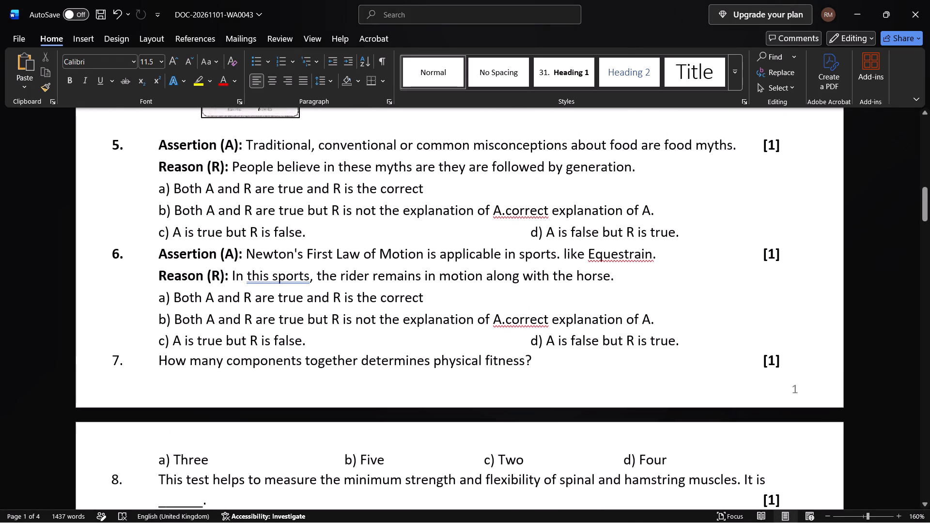
{"action": "scroll", "coordinate": [465, 220], "scroll_direction": "up", "scroll_amount": 1}
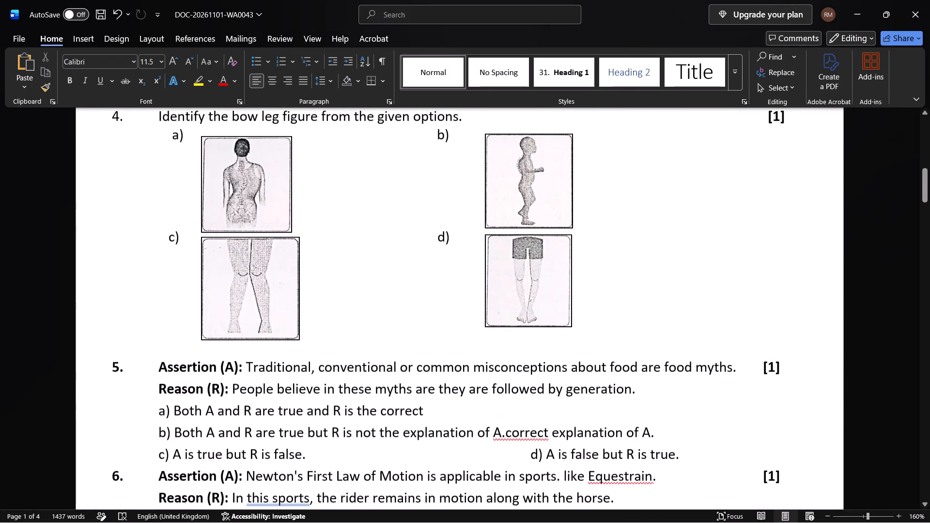
{"action": "scroll", "coordinate": [465, 220], "scroll_direction": "up", "scroll_amount": 1}
{"action": "left_click_drag", "start_coordinate": [735, 368], "coordinate": [642, 363]}
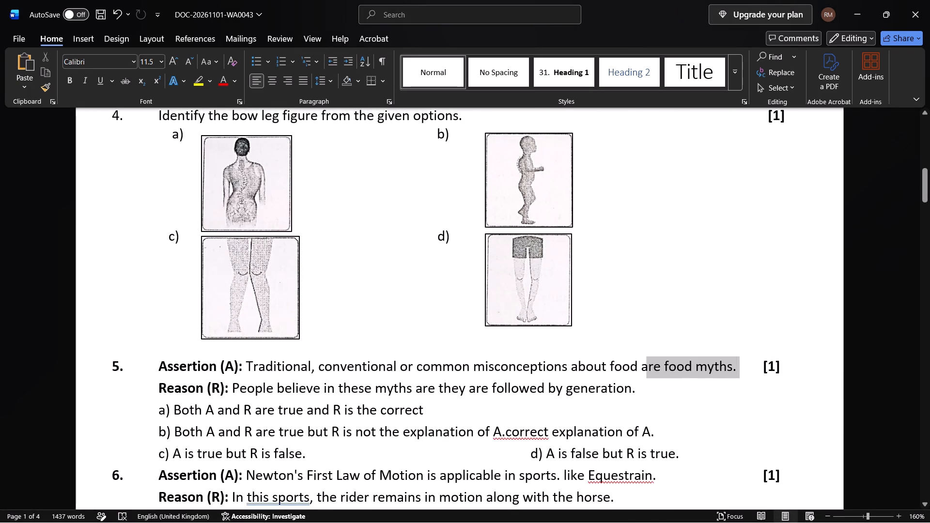
{"action": "left_click_drag", "start_coordinate": [642, 363], "coordinate": [260, 371]}
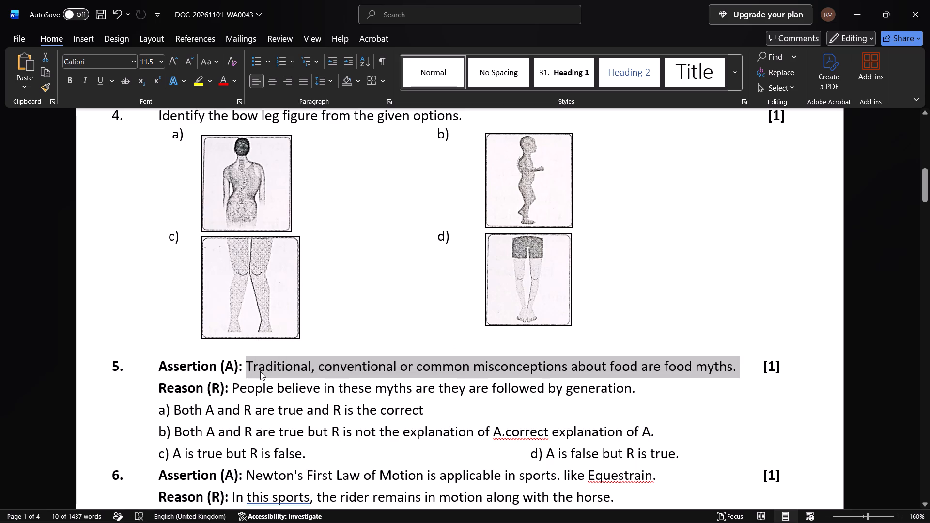
{"action": "type", "text": "In"}
{"action": "key", "text": "space"}
{"action": "key", "text": "shift+o"}
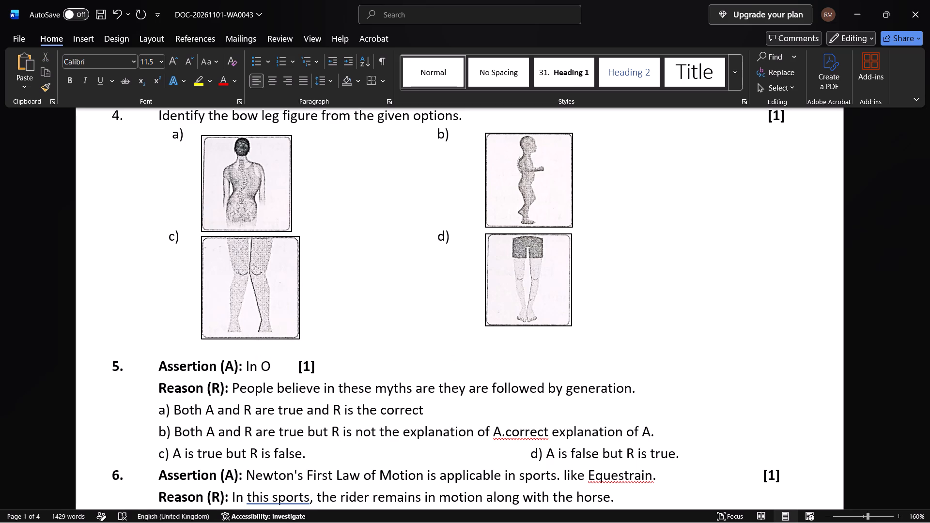
{"action": "type", "text": "ste"}
{"action": "key", "text": "o"}
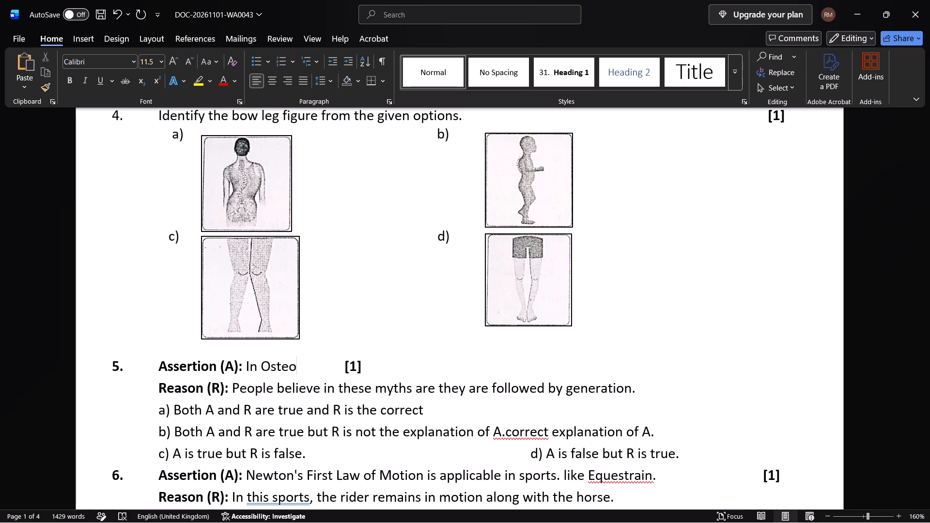
{"action": "type", "text": "po"}
{"action": "type", "text": "ri"}
{"action": "key", "text": "BackSpace"}
{"action": "type", "text": "osis"}
{"action": "key", "text": "space"}
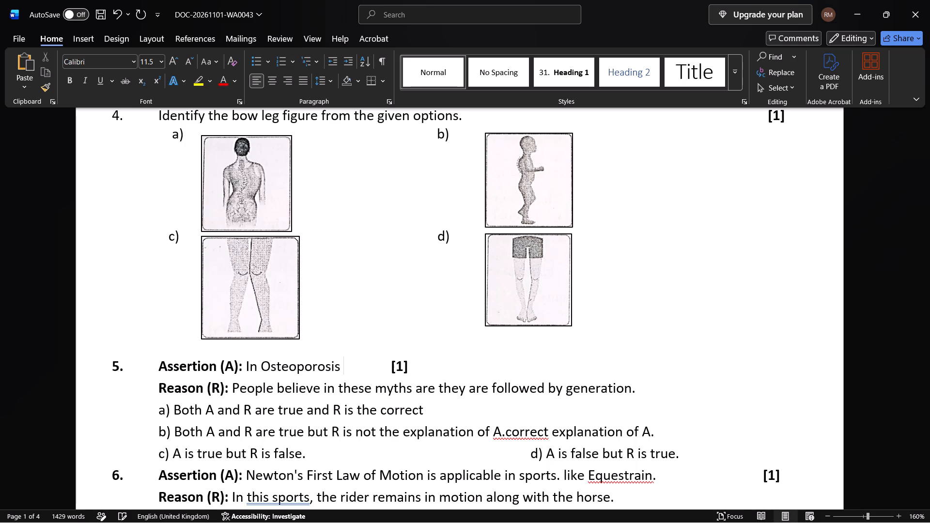
{"action": "type", "text": "the bone become"}
{"action": "key", "text": "space"}
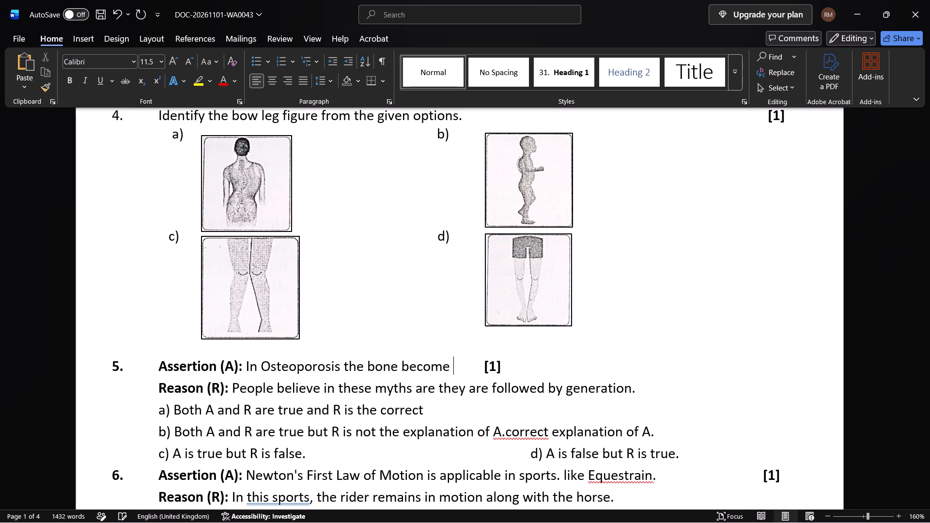
{"action": "key", "text": "b"}
{"action": "key", "text": "BackSpace"}
{"action": "type", "text": "wealk"}
{"action": "key", "text": "BackSpace"}
{"action": "key", "text": "BackSpace"}
{"action": "type", "text": "k"}
{"action": "key", "text": "space"}
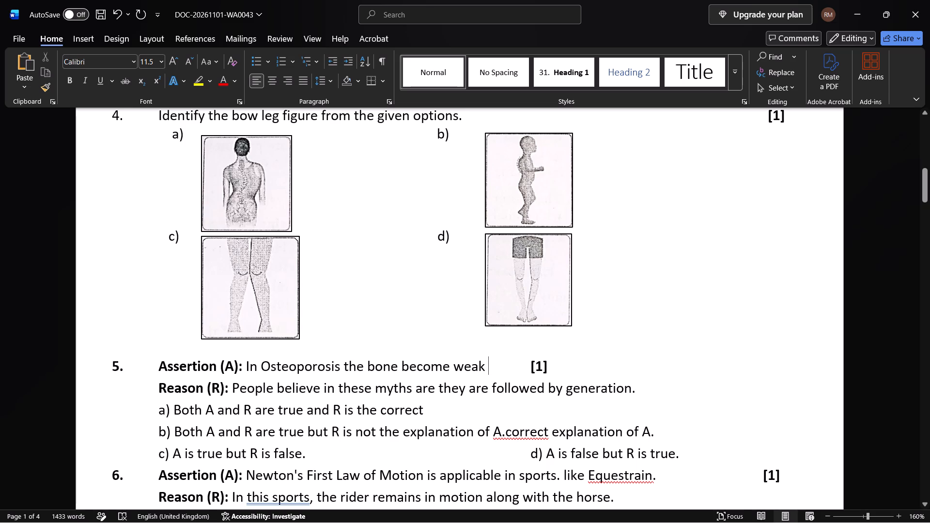
{"action": "key", "text": "BackSpace"}
{"action": "key", "text": "period"}
{"action": "left_click", "coordinate": [414, 366]}
Replace question 5's reason text with "Extra calcium should be taken by female during female athelete triad problem.".
{"action": "left_click_drag", "start_coordinate": [233, 390], "coordinate": [561, 390]}
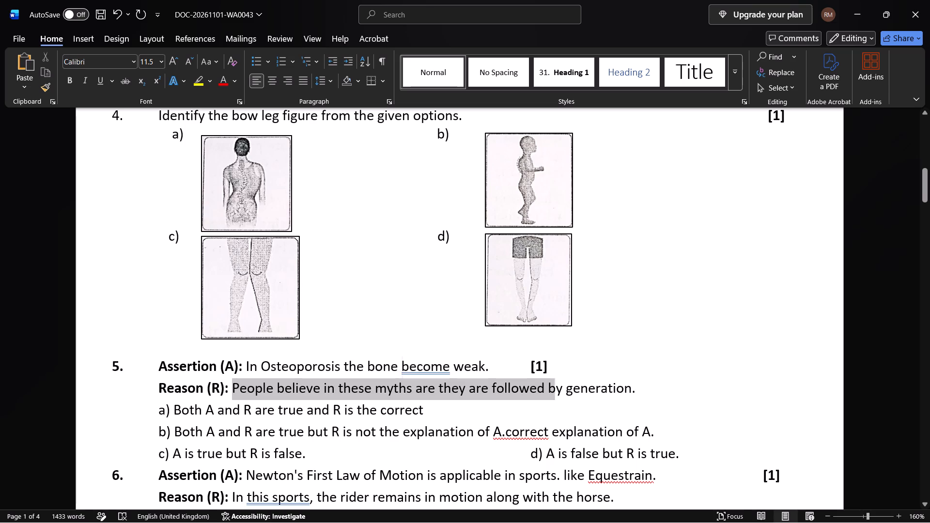
{"action": "left_click_drag", "start_coordinate": [561, 390], "coordinate": [622, 393]}
{"action": "key", "text": "shift+e"}
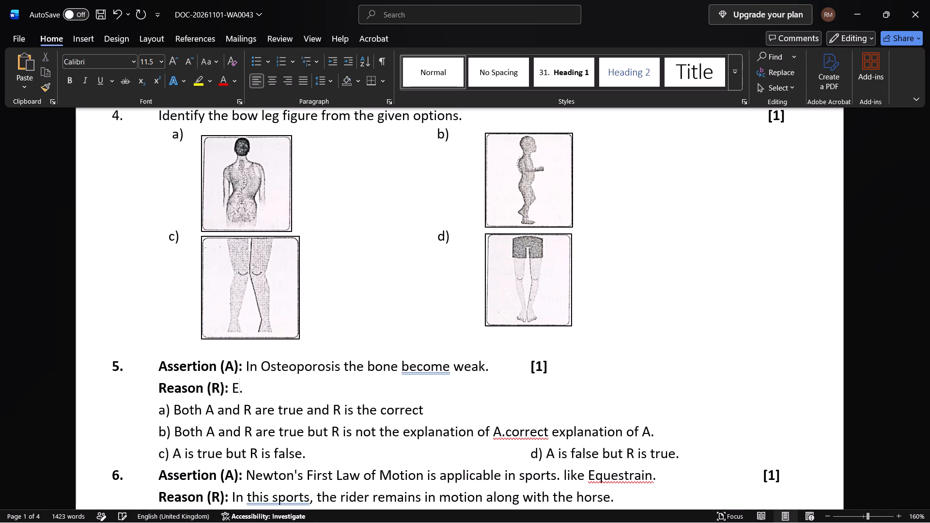
{"action": "type", "text": "xtra cal"}
{"action": "type", "text": "cium should be c"}
{"action": "key", "text": "BackSpace"}
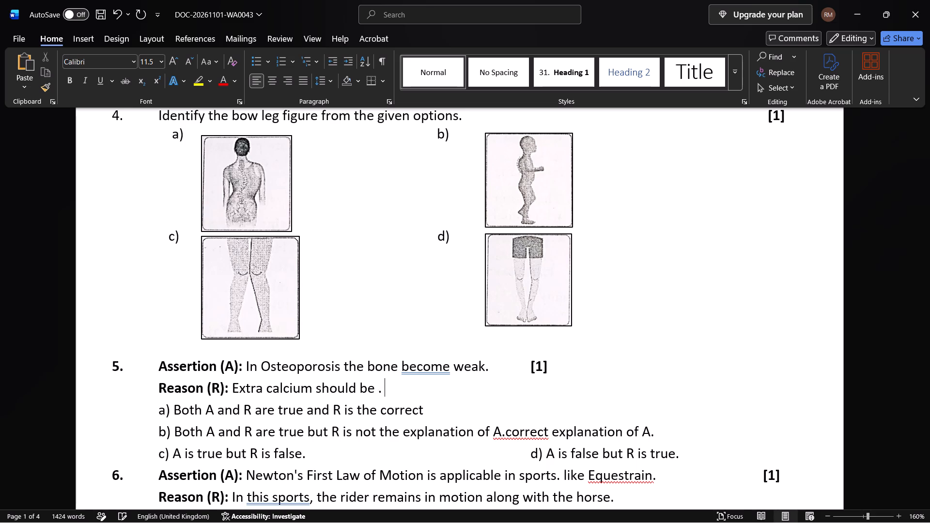
{"action": "type", "text": "taken by"}
{"action": "key", "text": "space"}
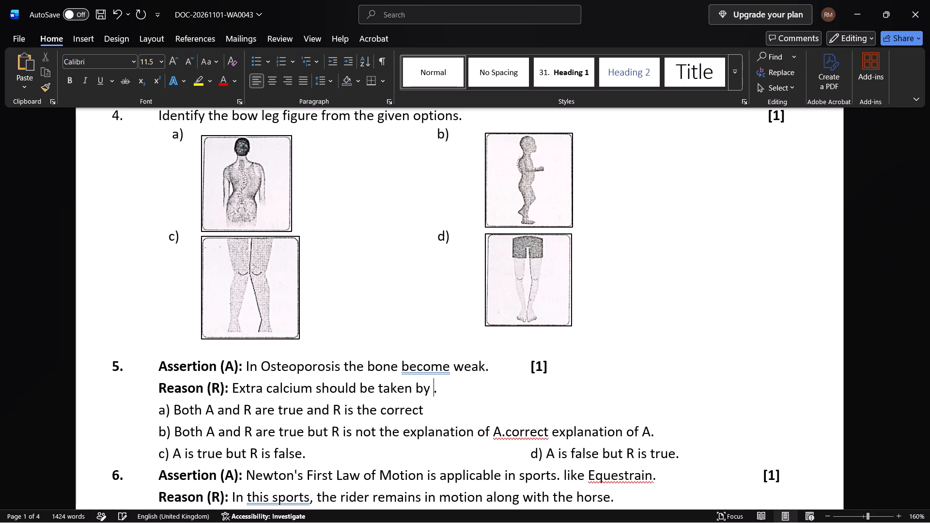
{"action": "type", "text": "female"}
{"action": "key", "text": "space"}
{"action": "type", "text": "during fe"}
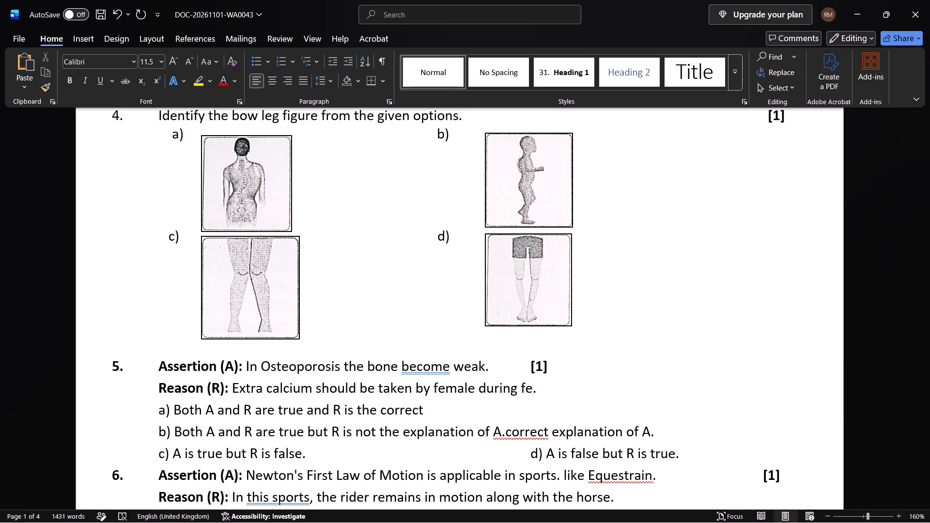
{"action": "type", "text": "male athelete"}
{"action": "key", "text": "space"}
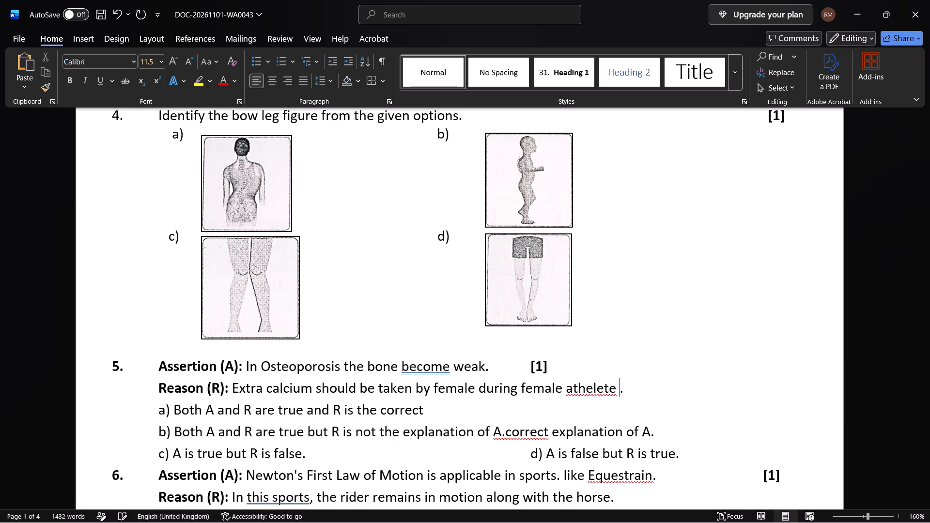
{"action": "type", "text": "tra"}
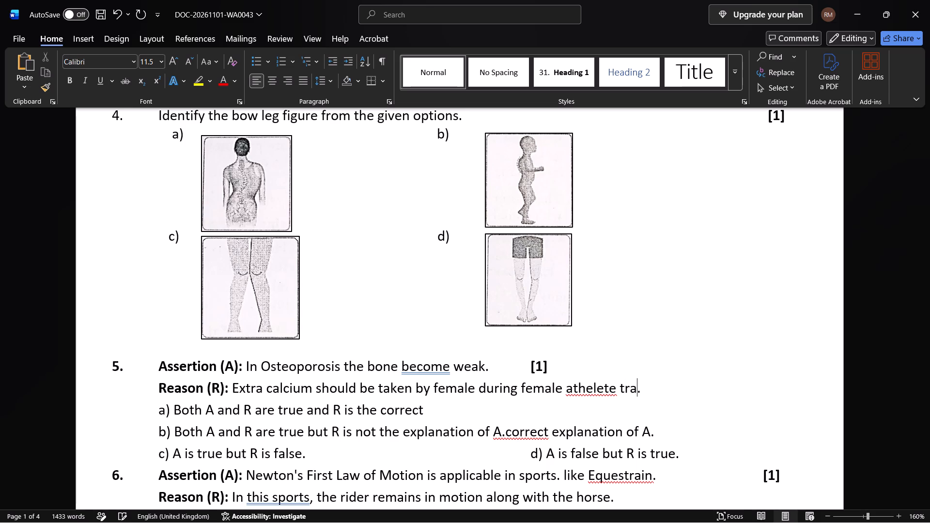
{"action": "type", "text": "de"}
{"action": "key", "text": "space"}
{"action": "type", "text": "proble"}
{"action": "key", "text": "BackSpace"}
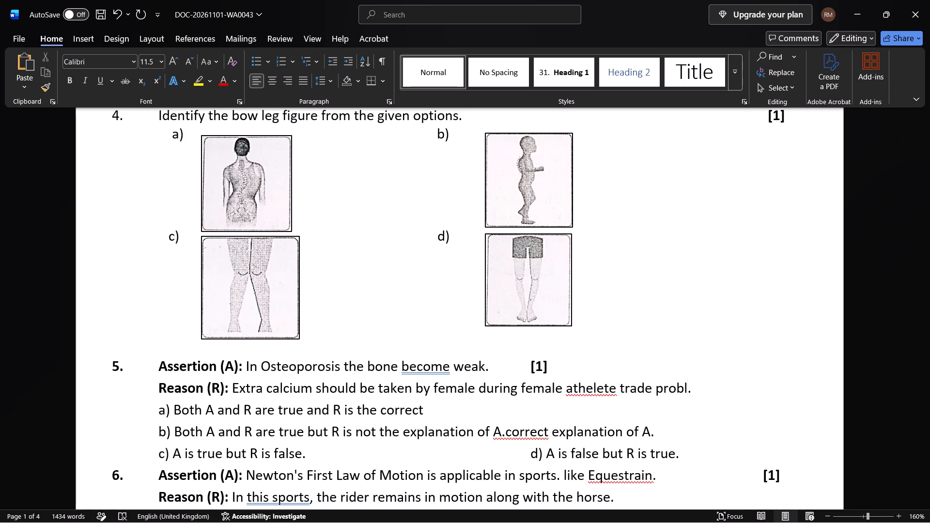
{"action": "left_click", "coordinate": [652, 388]}
{"action": "key", "text": "BackSpace"}
{"action": "key", "text": "BackSpace"}
{"action": "key", "text": "BackSpace"}
{"action": "type", "text": "iad"}
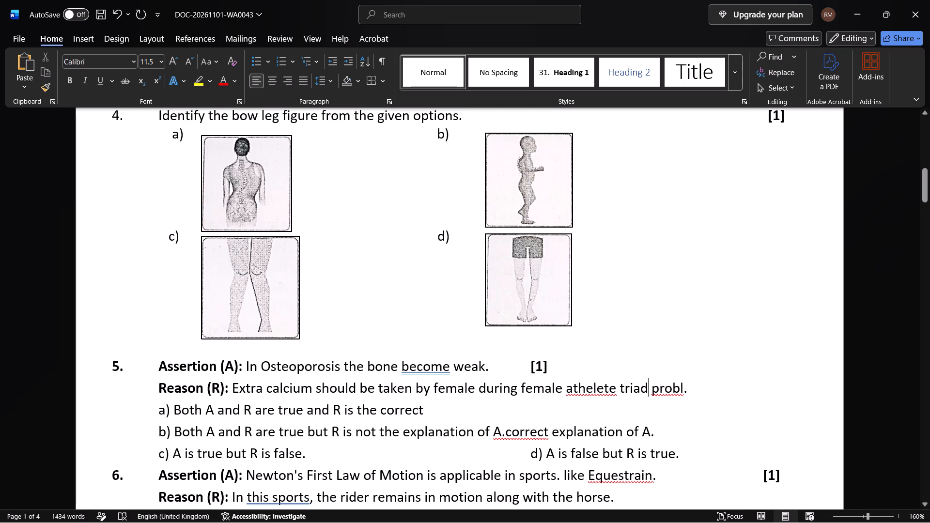
{"action": "left_click", "coordinate": [682, 386]}
{"action": "type", "text": "em"}
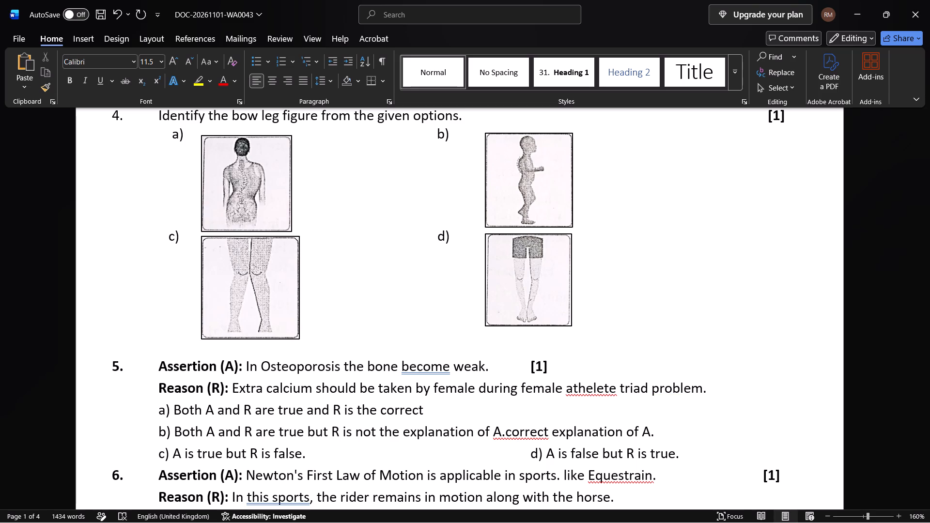
Correct the misspelled word in question 5's reason to "athlete".
{"action": "left_click", "coordinate": [589, 389]}
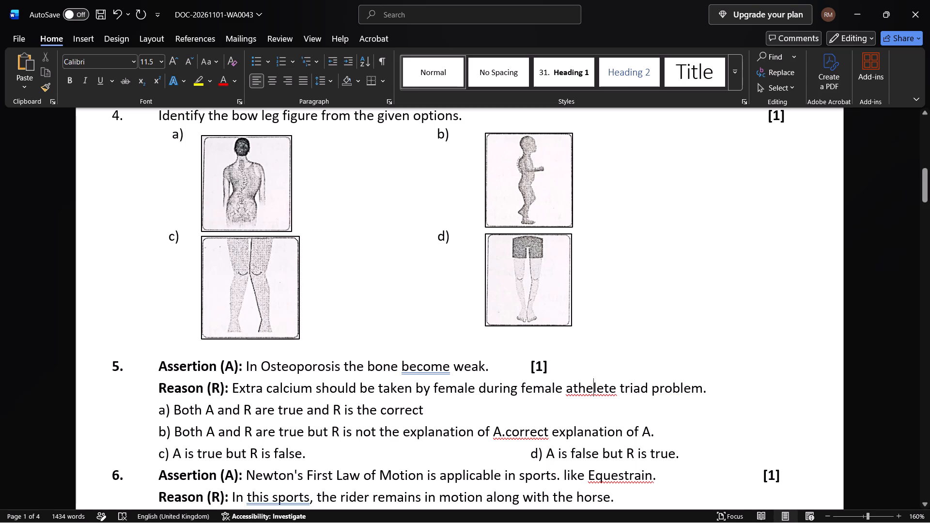
{"action": "key", "text": "BackSpace"}
{"action": "left_click", "coordinate": [640, 392]}
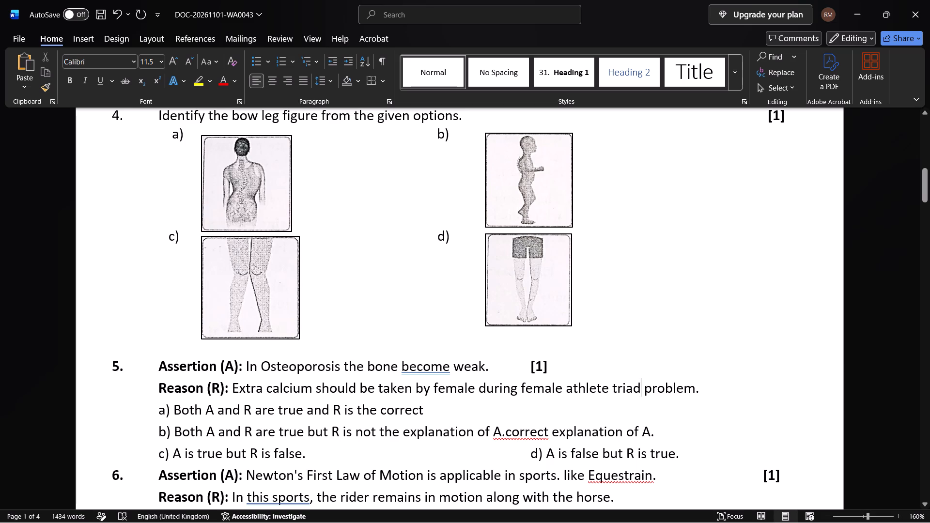
Insert the missing space between "A." and "correct" in question 5's option b).
{"action": "scroll", "coordinate": [494, 431], "scroll_direction": "down", "scroll_amount": 1}
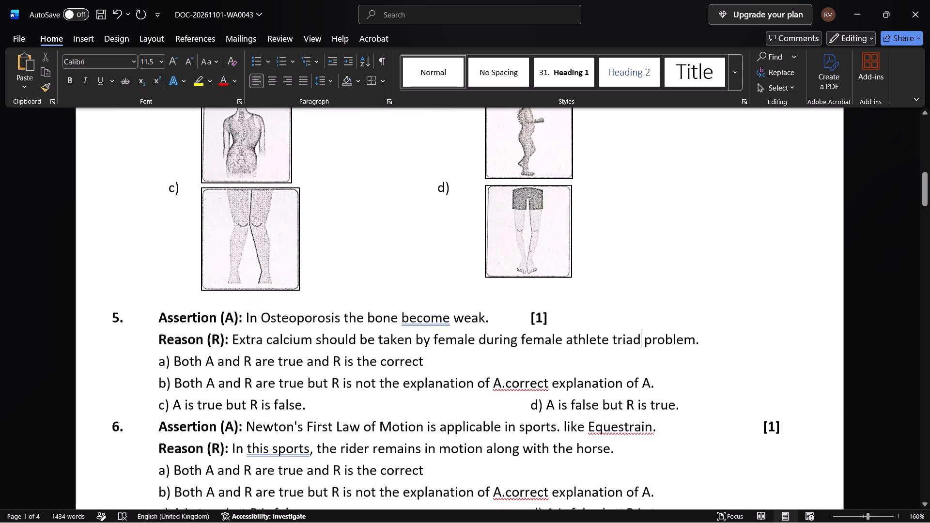
{"action": "left_click", "coordinate": [507, 387]}
{"action": "key", "text": "space"}
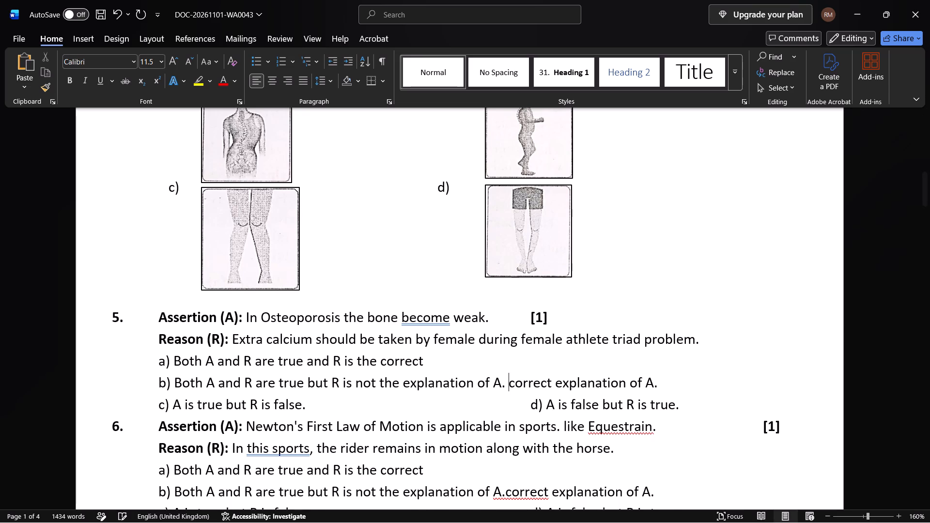
{"action": "scroll", "coordinate": [507, 387], "scroll_direction": "down", "scroll_amount": 1}
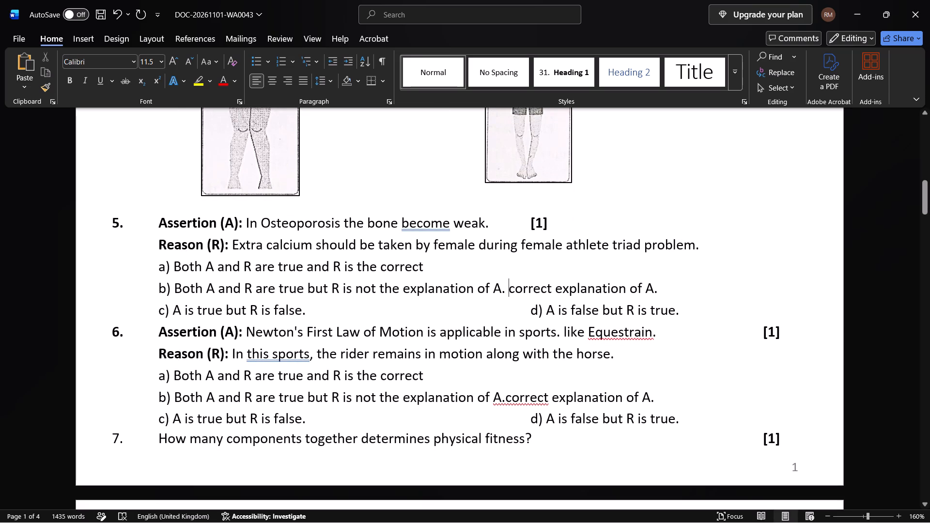
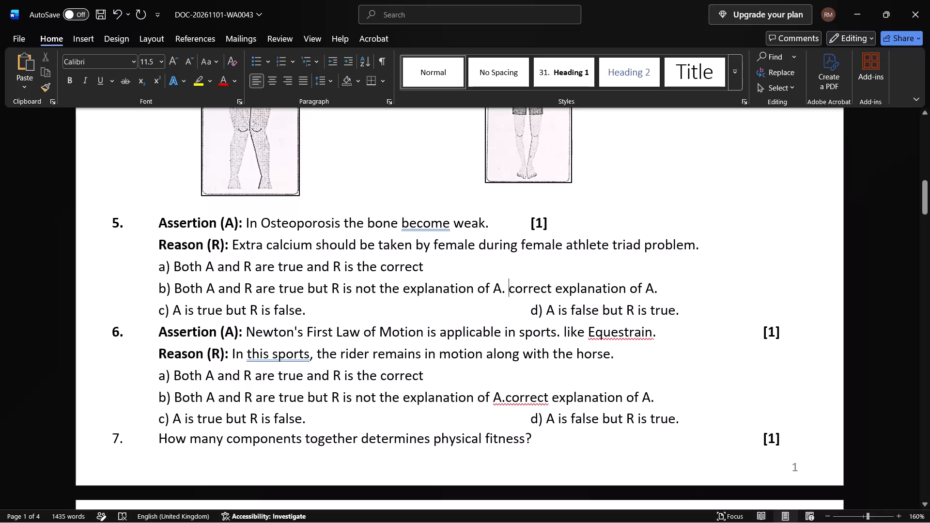
Complete question 5's option a) by copying "explanation of A." from option b) to its end.
{"action": "left_click", "coordinate": [662, 288]}
{"action": "left_click_drag", "start_coordinate": [659, 291], "coordinate": [552, 289]}
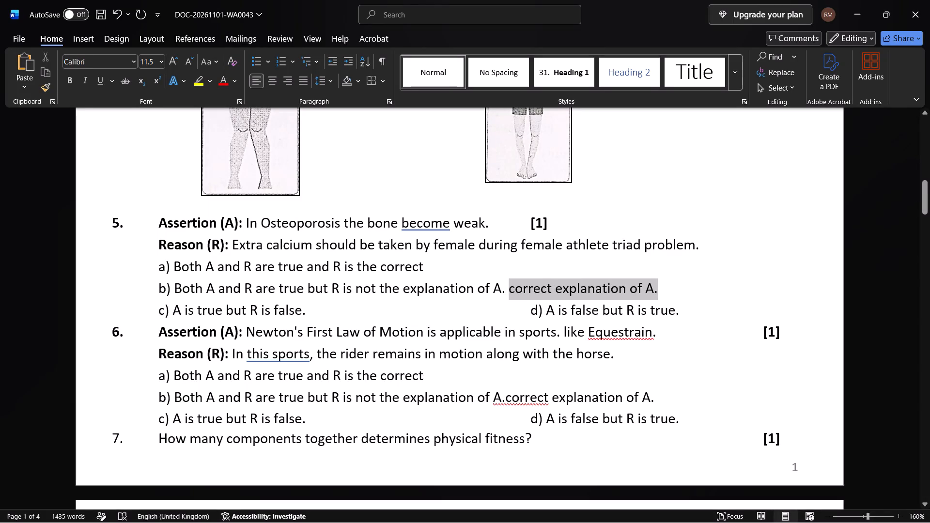
{"action": "left_click_drag", "start_coordinate": [552, 289], "coordinate": [558, 290]}
{"action": "key", "text": "ctrl+c"}
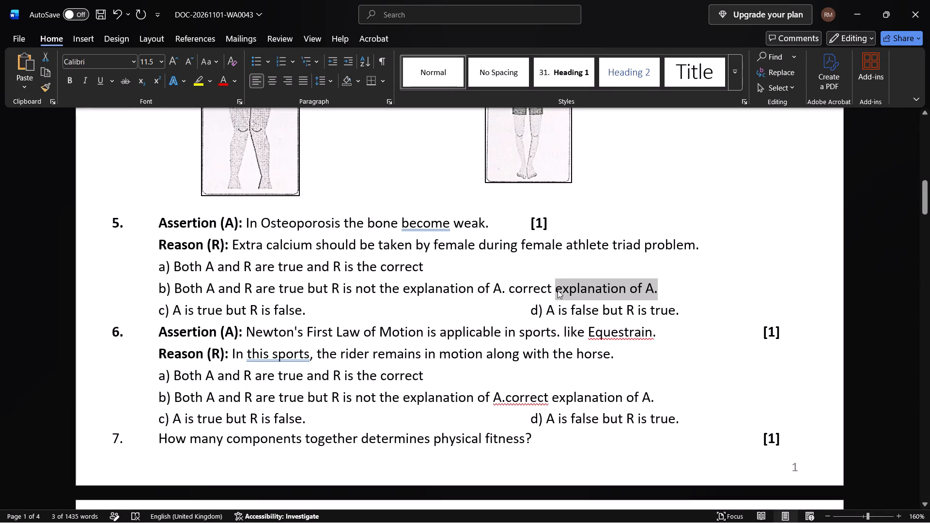
{"action": "left_click", "coordinate": [427, 267]}
{"action": "key", "text": "space"}
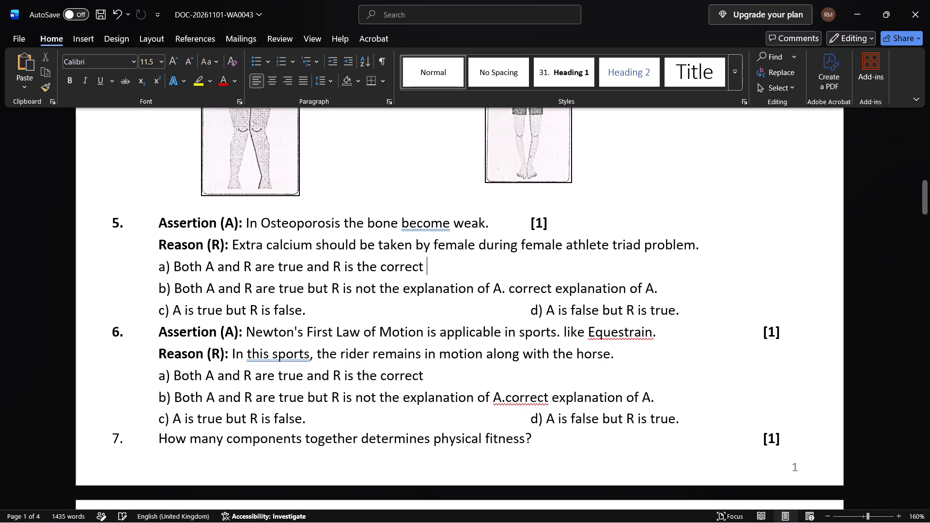
{"action": "key", "text": "ctrl+v"}
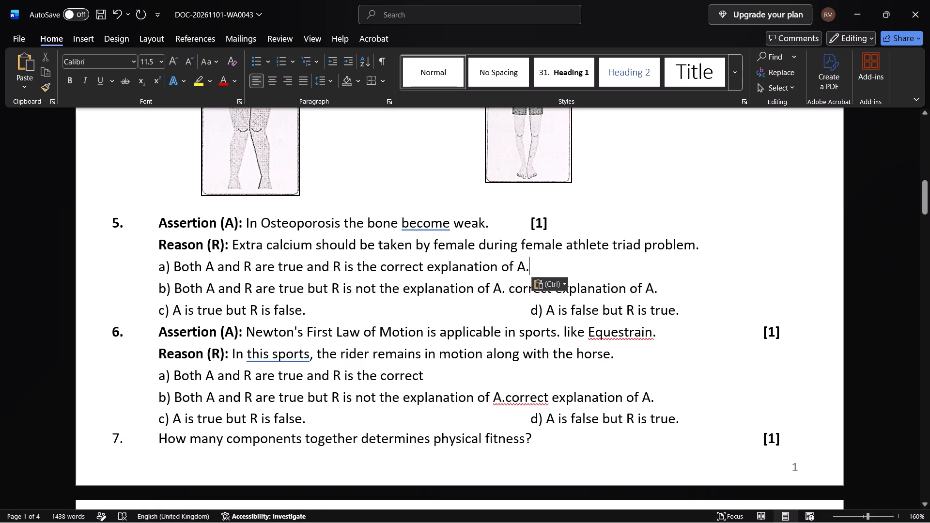
{"action": "left_click", "coordinate": [680, 306]}
Reword question 5's option b) to "Both A and R are true but R is not the correct explanation of A.".
{"action": "left_click", "coordinate": [388, 292]}
{"action": "left_click_drag", "start_coordinate": [661, 287], "coordinate": [620, 287]}
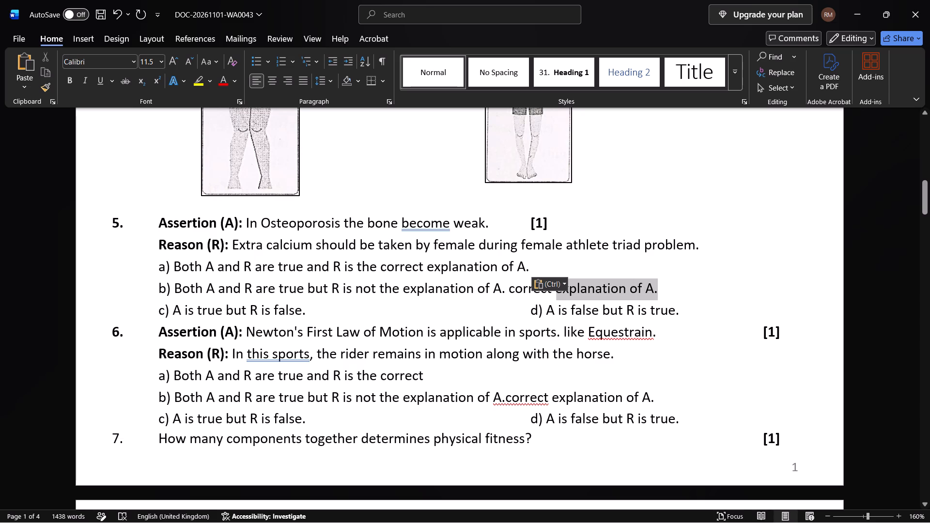
{"action": "left_click_drag", "start_coordinate": [620, 287], "coordinate": [653, 285]}
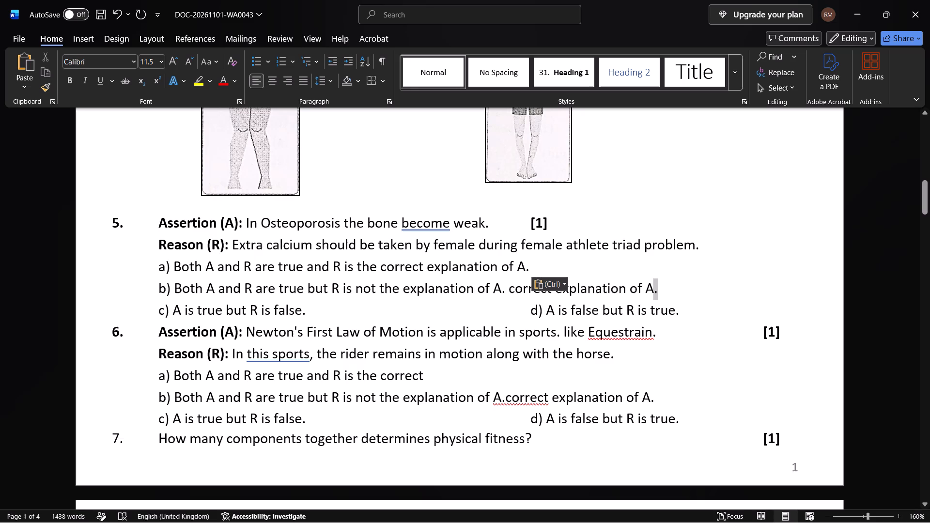
{"action": "left_click_drag", "start_coordinate": [653, 285], "coordinate": [654, 285]}
{"action": "left_click", "coordinate": [400, 290]}
{"action": "key", "text": "space"}
{"action": "type", "text": "corrent"}
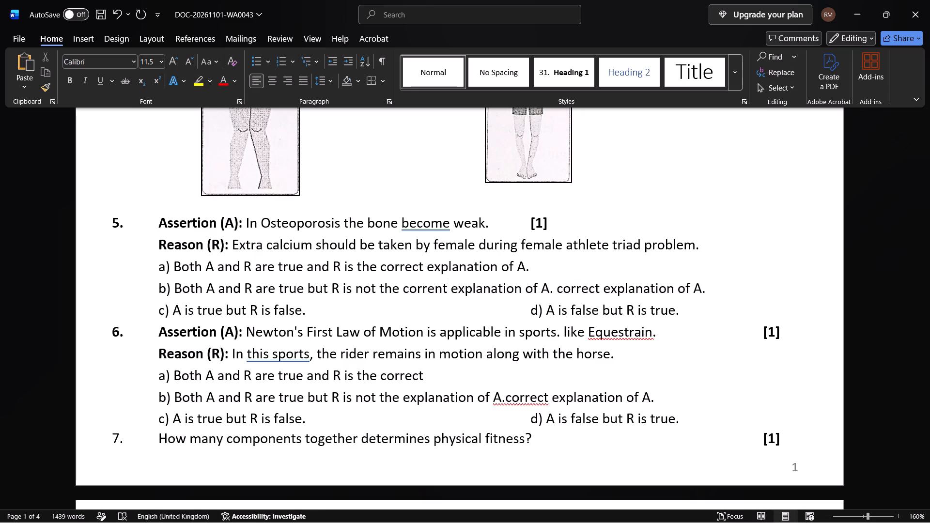
{"action": "key", "text": "BackSpace"}
{"action": "key", "text": "BackSpace"}
{"action": "key", "text": "BackSpace"}
{"action": "type", "text": "ect"}
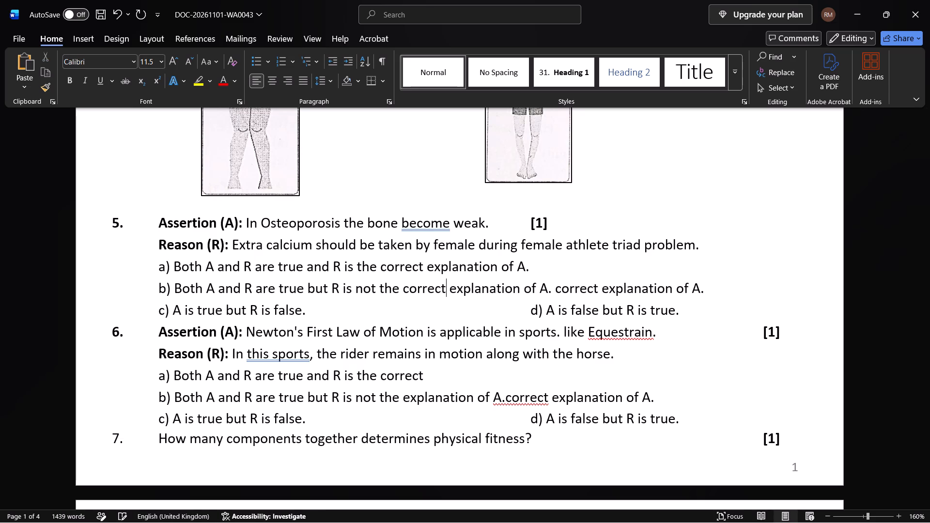
{"action": "left_click_drag", "start_coordinate": [714, 290], "coordinate": [621, 287]}
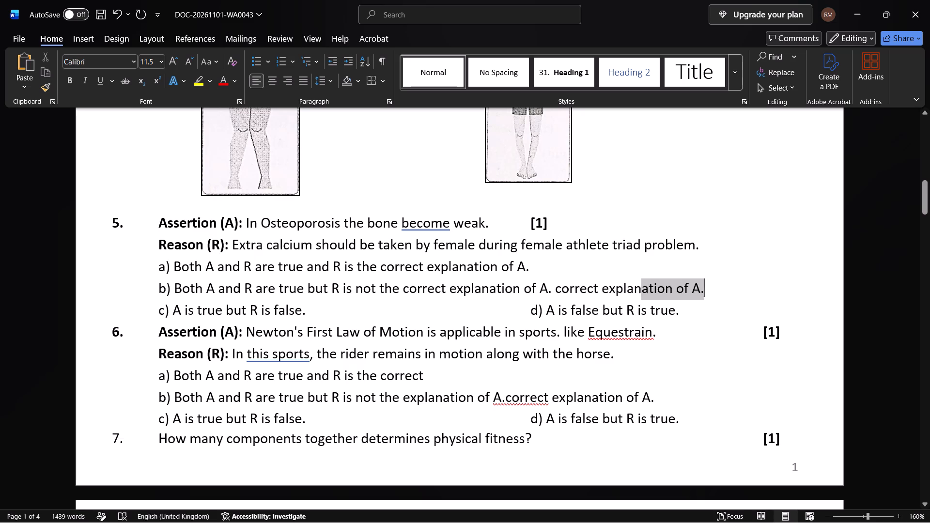
{"action": "left_click_drag", "start_coordinate": [621, 287], "coordinate": [570, 287]}
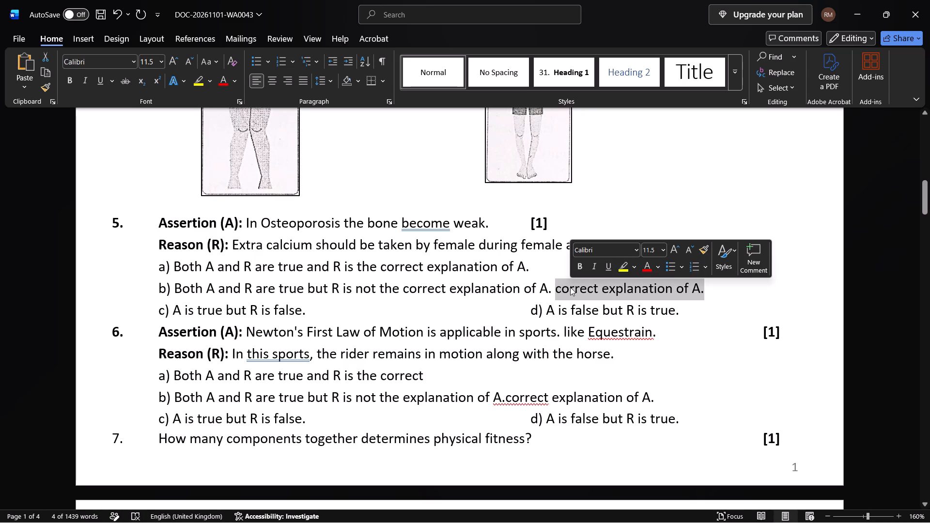
{"action": "key", "text": "BackSpace"}
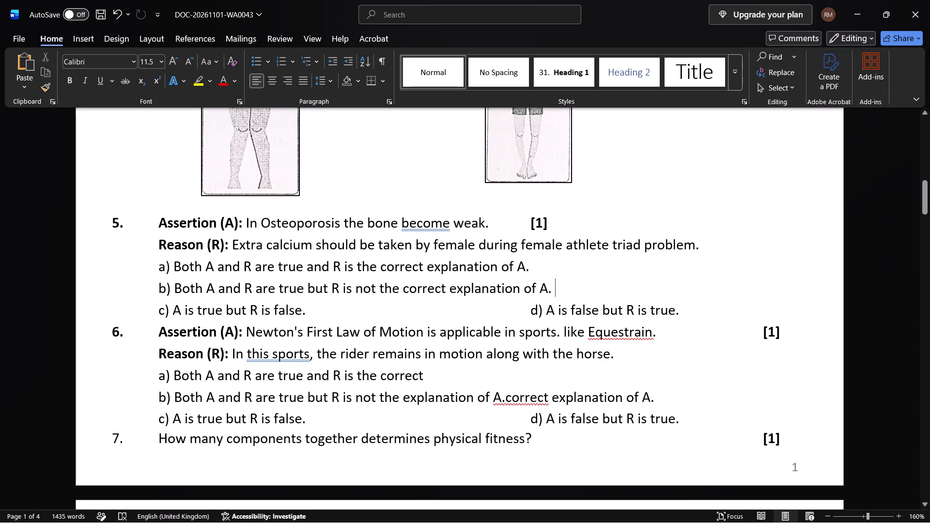
Delete the misplaced "explanation of A." before "correct" in question 6's option b), keeping one space after "the".
{"action": "left_click", "coordinate": [506, 400]}
{"action": "key", "text": "BackSpace"}
{"action": "key", "text": "BackSpace"}
{"action": "key", "text": "BackSpace"}
{"action": "key", "text": "BackSpace"}
{"action": "key", "text": "BackSpace"}
{"action": "key", "text": "BackSpace"}
{"action": "key", "text": "BackSpace"}
{"action": "key", "text": "BackSpace"}
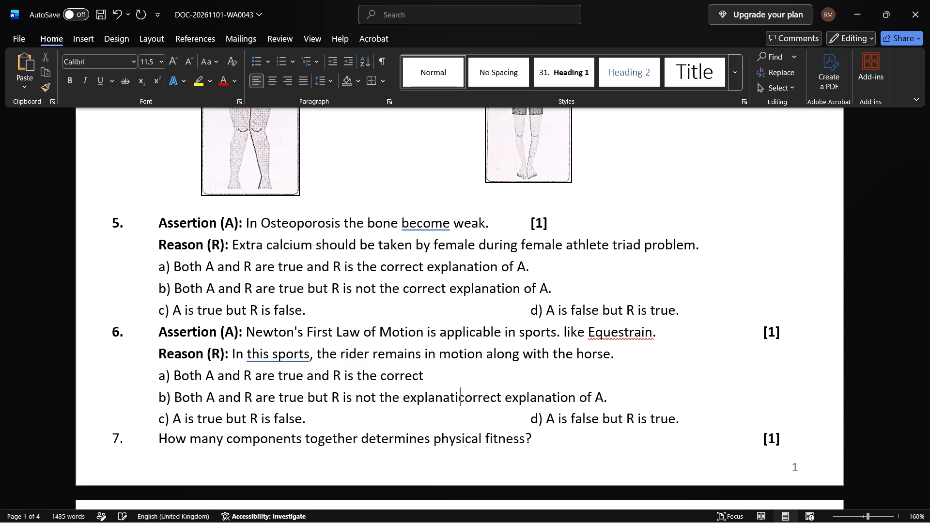
{"action": "key", "text": "BackSpace"}
{"action": "key", "text": "BackSpace"}
{"action": "key", "text": "BackSpace"}
{"action": "key", "text": "BackSpace"}
{"action": "key", "text": "BackSpace"}
{"action": "key", "text": "BackSpace"}
{"action": "key", "text": "BackSpace"}
{"action": "key", "text": "BackSpace"}
{"action": "key", "text": "BackSpace"}
{"action": "key", "text": "BackSpace"}
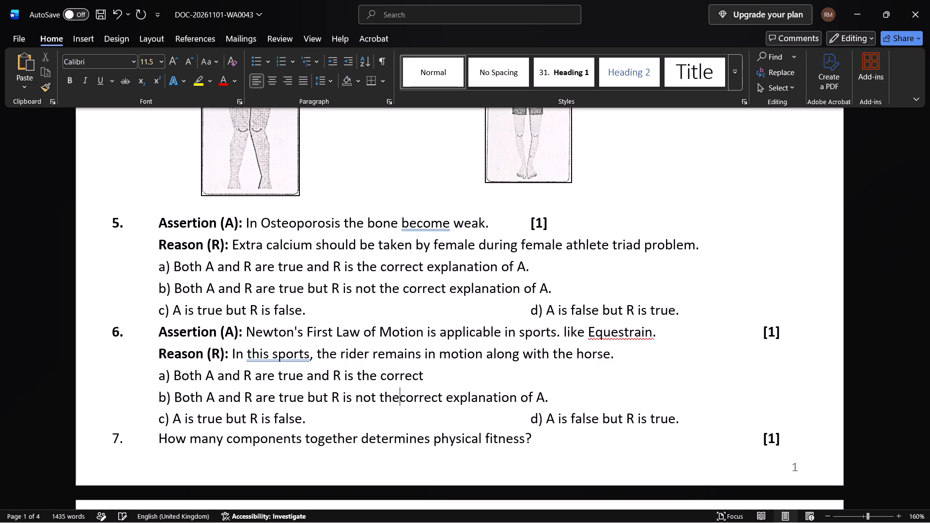
{"action": "key", "text": "space"}
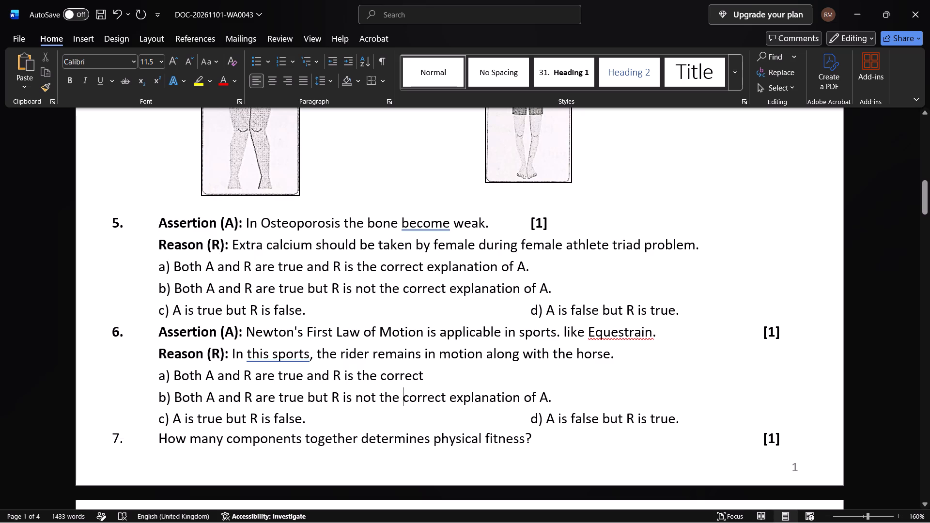
Complete question 6's option a) by copying "explanation of A." from option b) to its end.
{"action": "left_click_drag", "start_coordinate": [452, 396], "coordinate": [543, 399]}
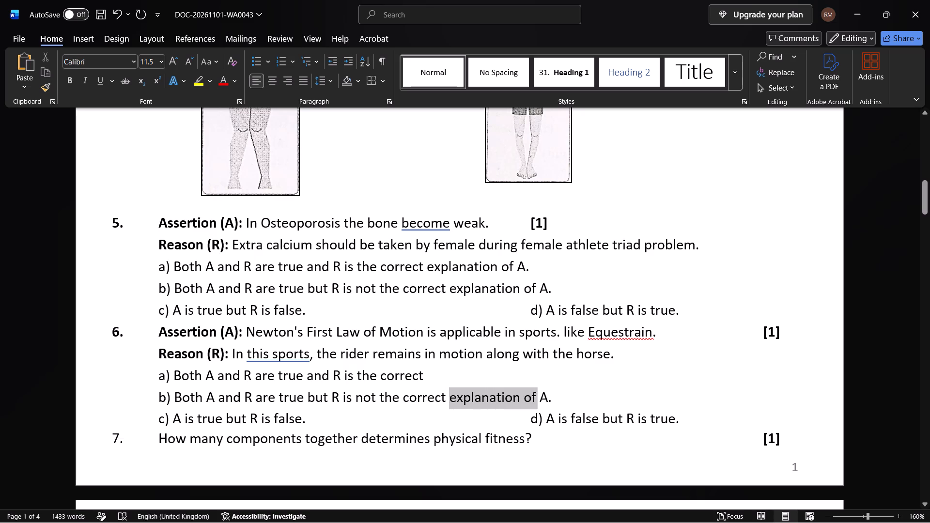
{"action": "left_click_drag", "start_coordinate": [543, 399], "coordinate": [553, 398]}
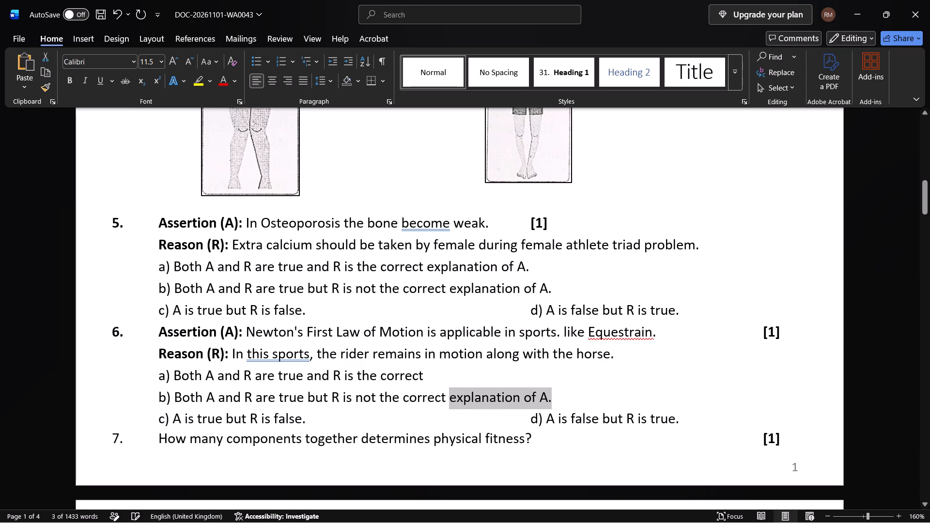
{"action": "key", "text": "ctrl+c"}
{"action": "left_click", "coordinate": [434, 369]}
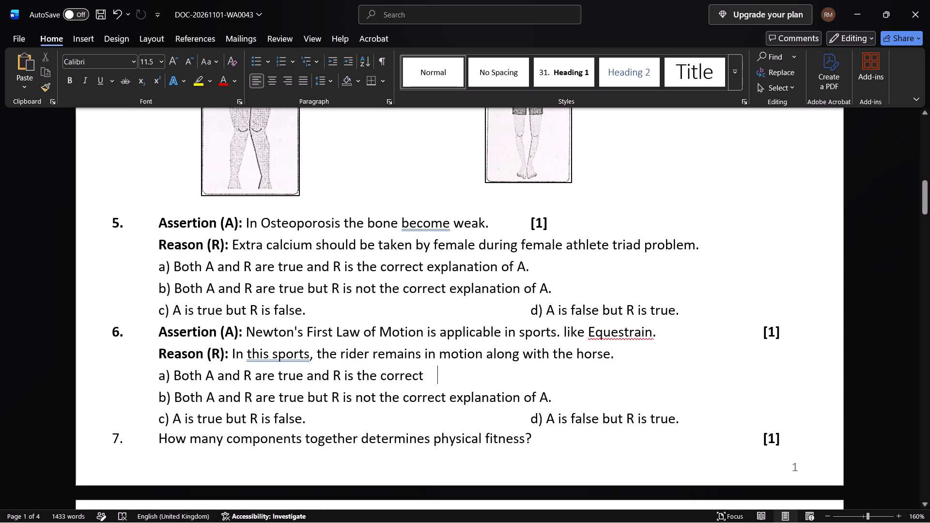
{"action": "key", "text": "Left"}
{"action": "key", "text": "Left"}
{"action": "key", "text": "space"}
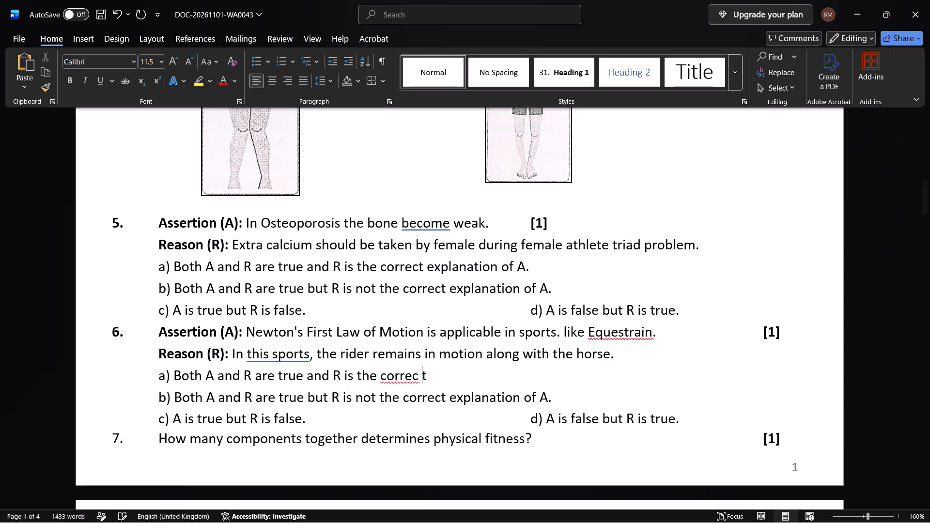
{"action": "key", "text": "BackSpace"}
{"action": "key", "text": "Right"}
{"action": "key", "text": "space"}
{"action": "key", "text": "ctrl+v"}
{"action": "left_click", "coordinate": [498, 406]}
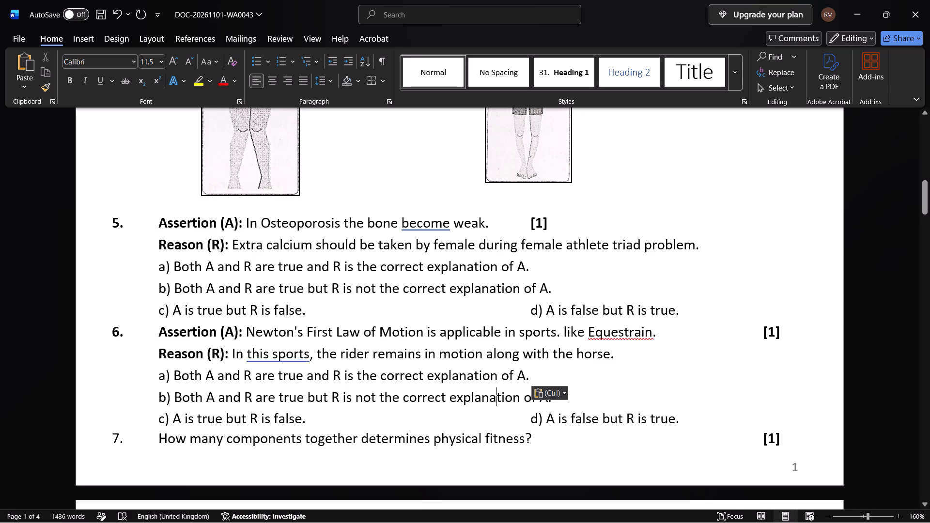
{"action": "left_click", "coordinate": [539, 450]}
Correct "become" to the suggested "becomes" in question 5's assertion.
{"action": "left_click", "coordinate": [435, 230]}
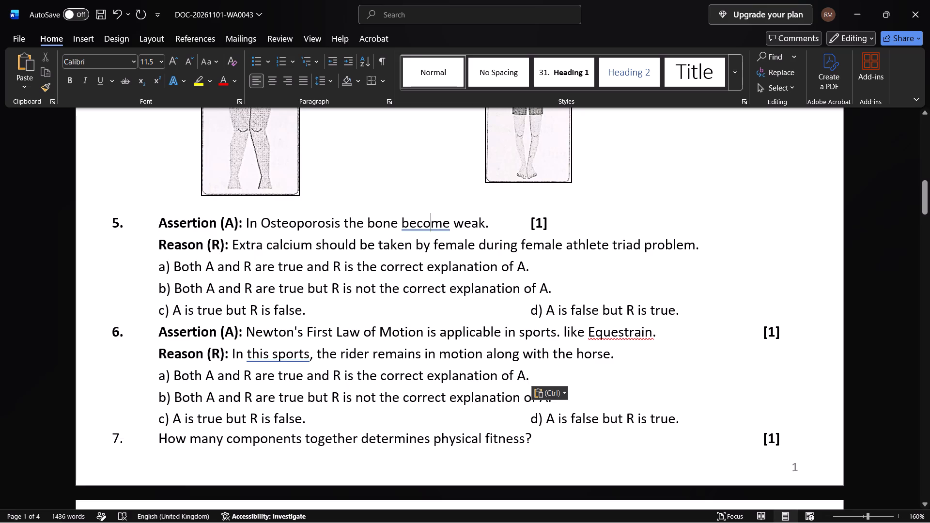
{"action": "right_click", "coordinate": [431, 229]}
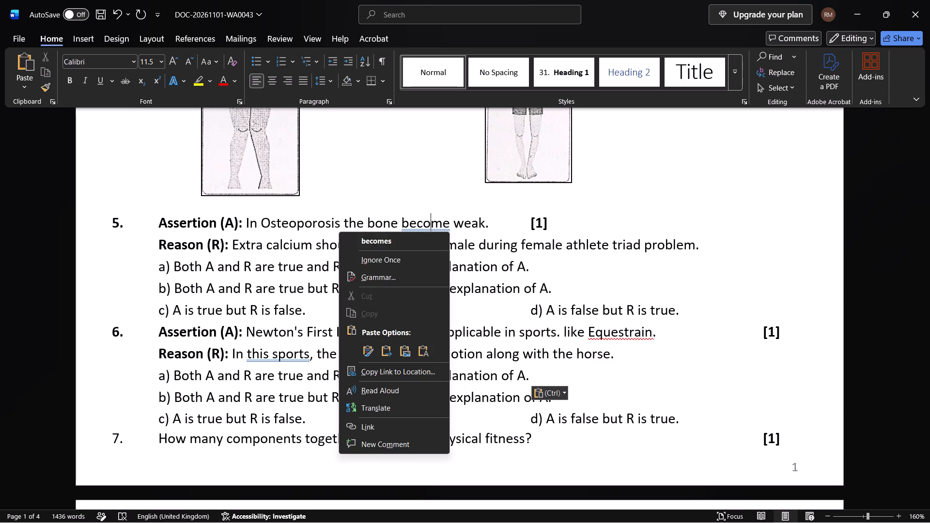
{"action": "left_click", "coordinate": [416, 242]}
{"action": "left_click", "coordinate": [430, 268]}
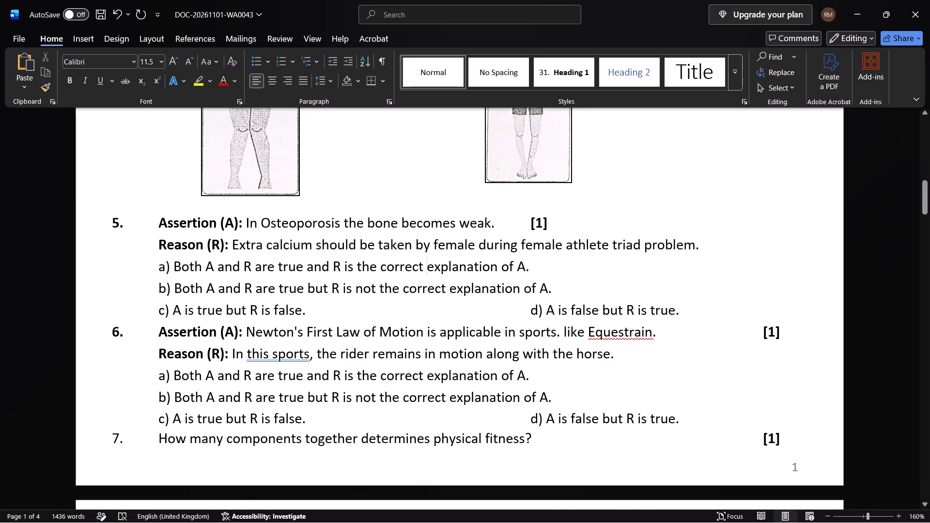
Review the question paper from the general instructions through Section A's question 10.
{"action": "scroll", "coordinate": [628, 326], "scroll_direction": "up", "scroll_amount": 2}
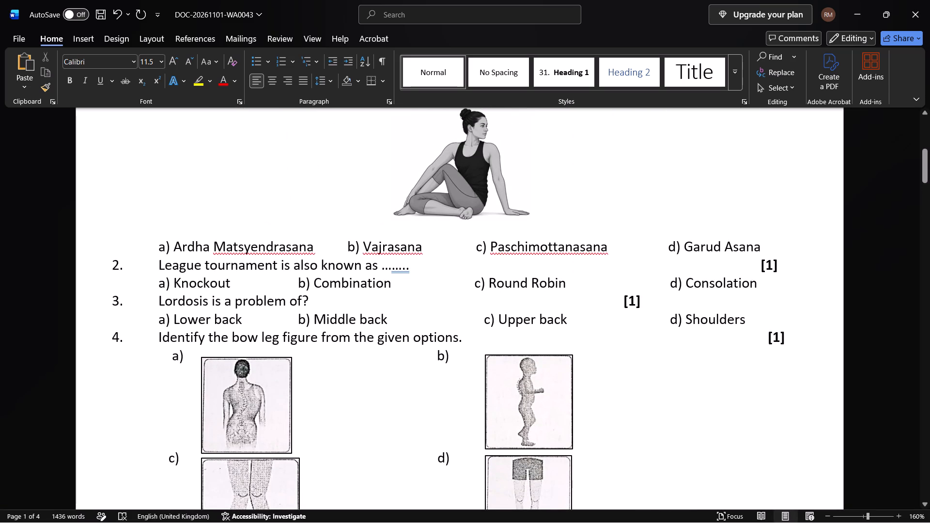
{"action": "scroll", "coordinate": [628, 326], "scroll_direction": "up", "scroll_amount": 6}
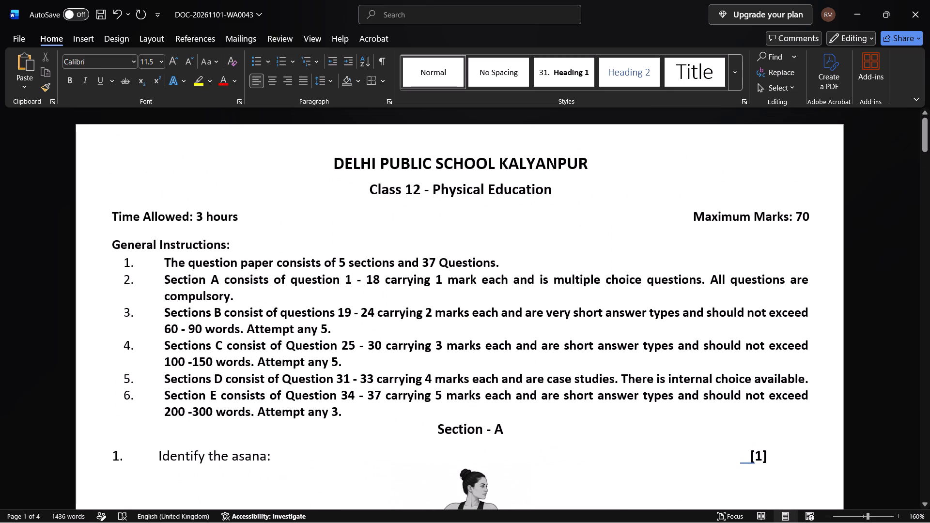
{"action": "scroll", "coordinate": [628, 326], "scroll_direction": "down", "scroll_amount": 4}
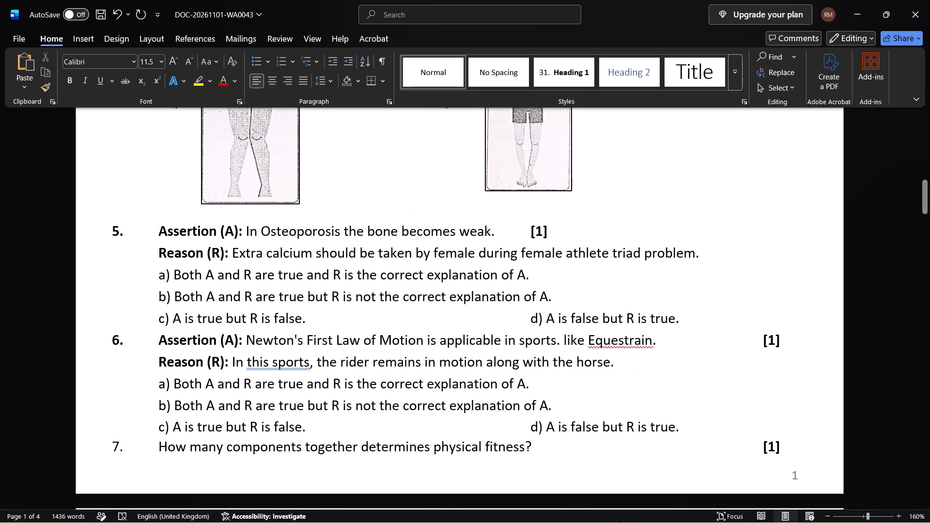
{"action": "scroll", "coordinate": [584, 257], "scroll_direction": "down", "scroll_amount": 1}
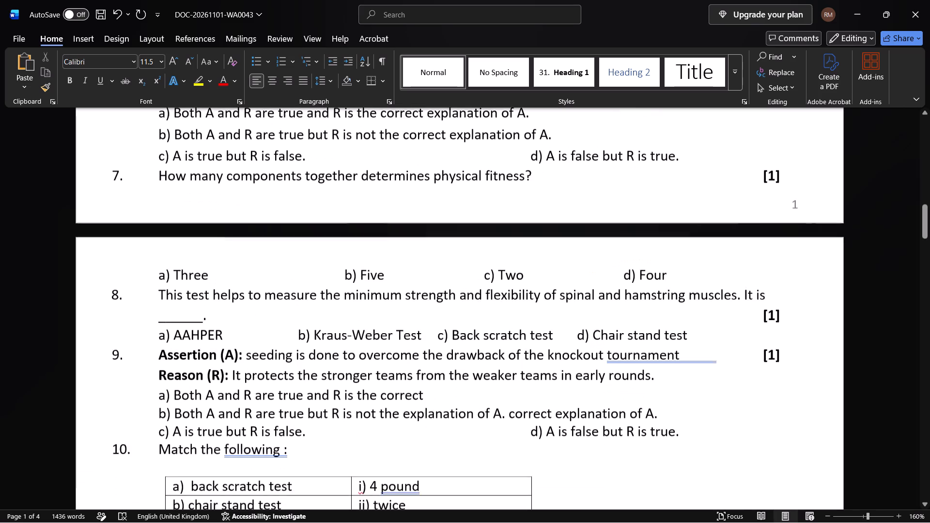
{"action": "scroll", "coordinate": [584, 257], "scroll_direction": "down", "scroll_amount": 1}
{"action": "scroll", "coordinate": [584, 257], "scroll_direction": "up", "scroll_amount": 4}
{"action": "scroll", "coordinate": [310, 422], "scroll_direction": "down", "scroll_amount": 2}
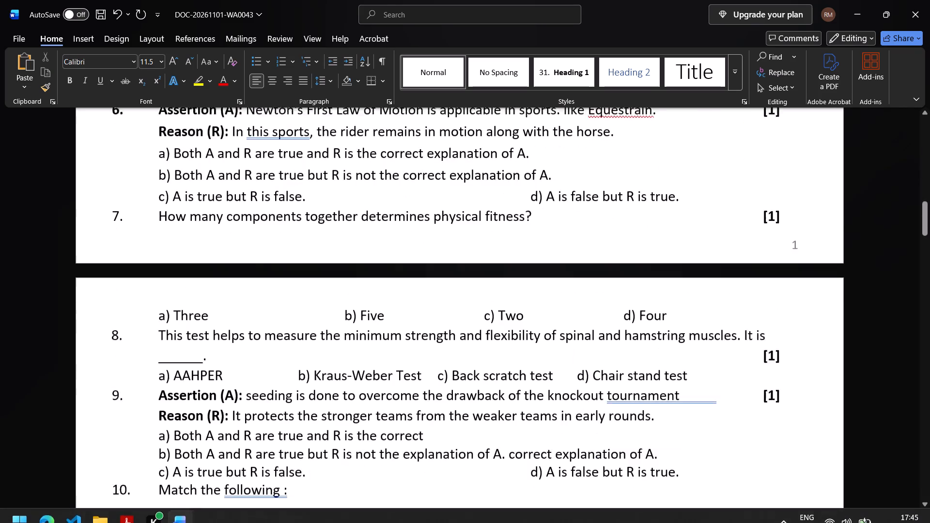
{"action": "scroll", "coordinate": [310, 422], "scroll_direction": "up", "scroll_amount": 1}
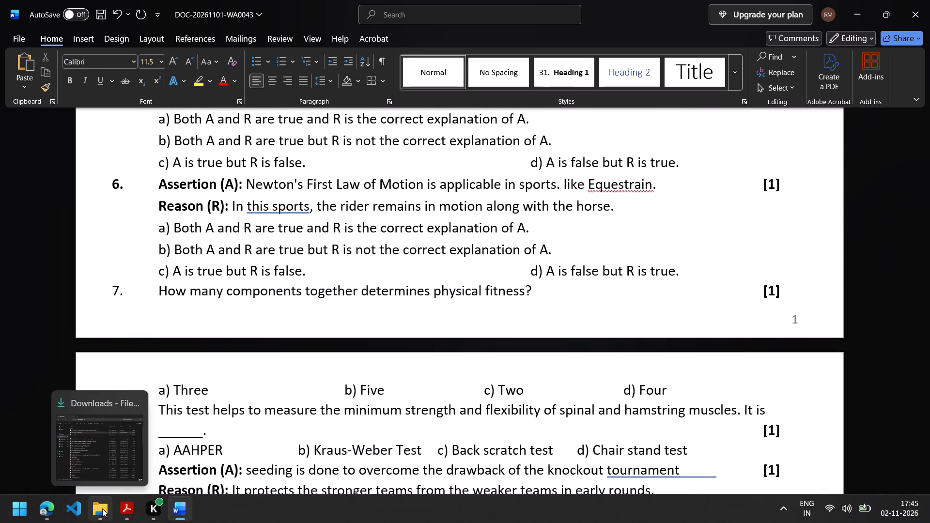
Switch to OS & CN.pdf in Acrobat and copy the highlighted one-line answer about kernel mode and user mode.
{"action": "left_click", "coordinate": [132, 516]}
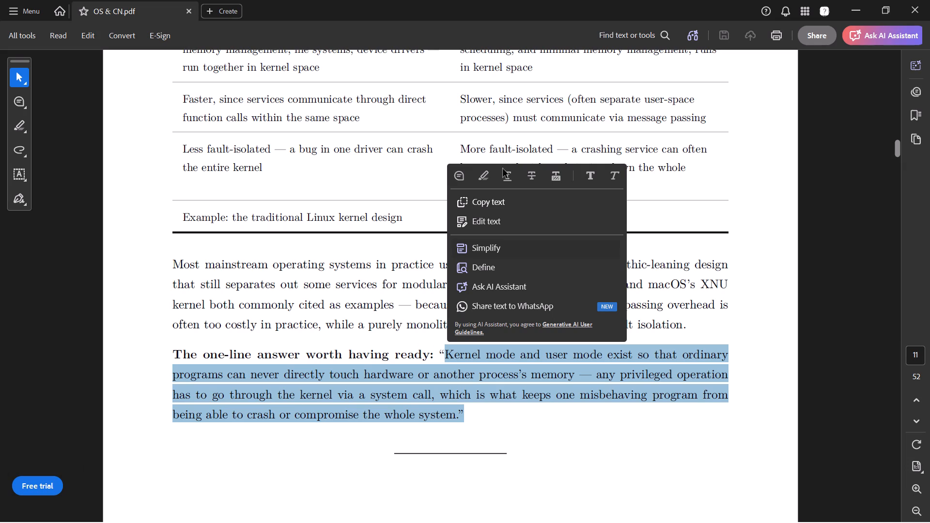
{"action": "left_click", "coordinate": [483, 199]}
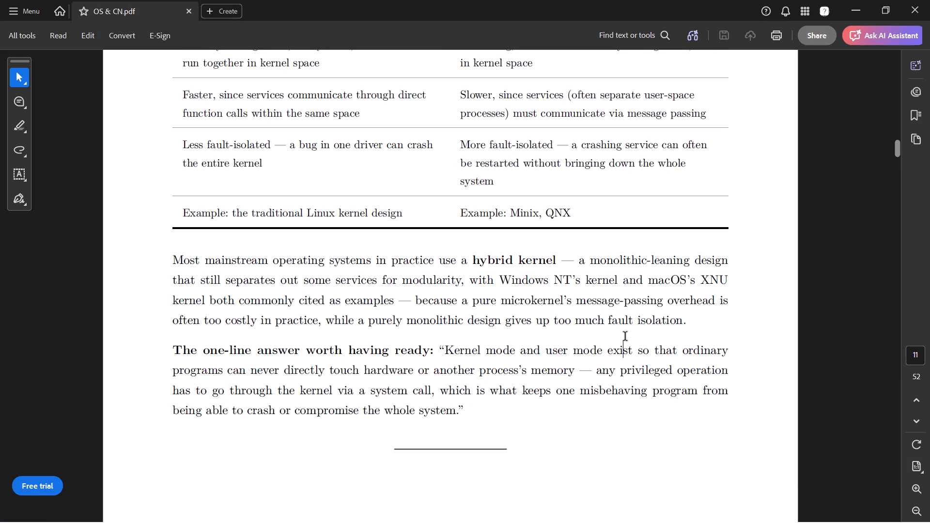